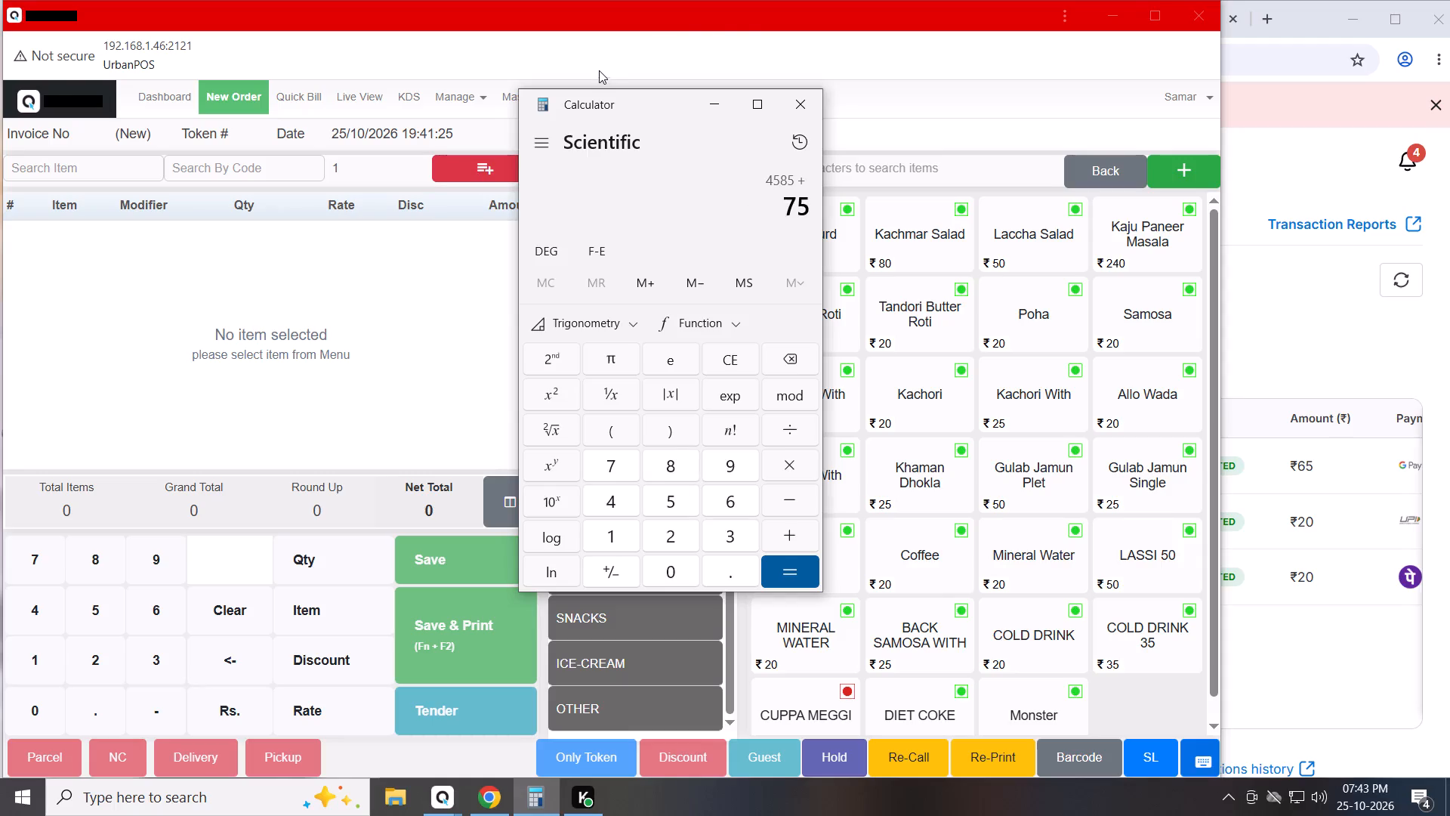
Clear the calculator and add up 45, 85, 75, 220, 60, 85, 20, 20, 15, 240, 5 and 50.
key("Escape")
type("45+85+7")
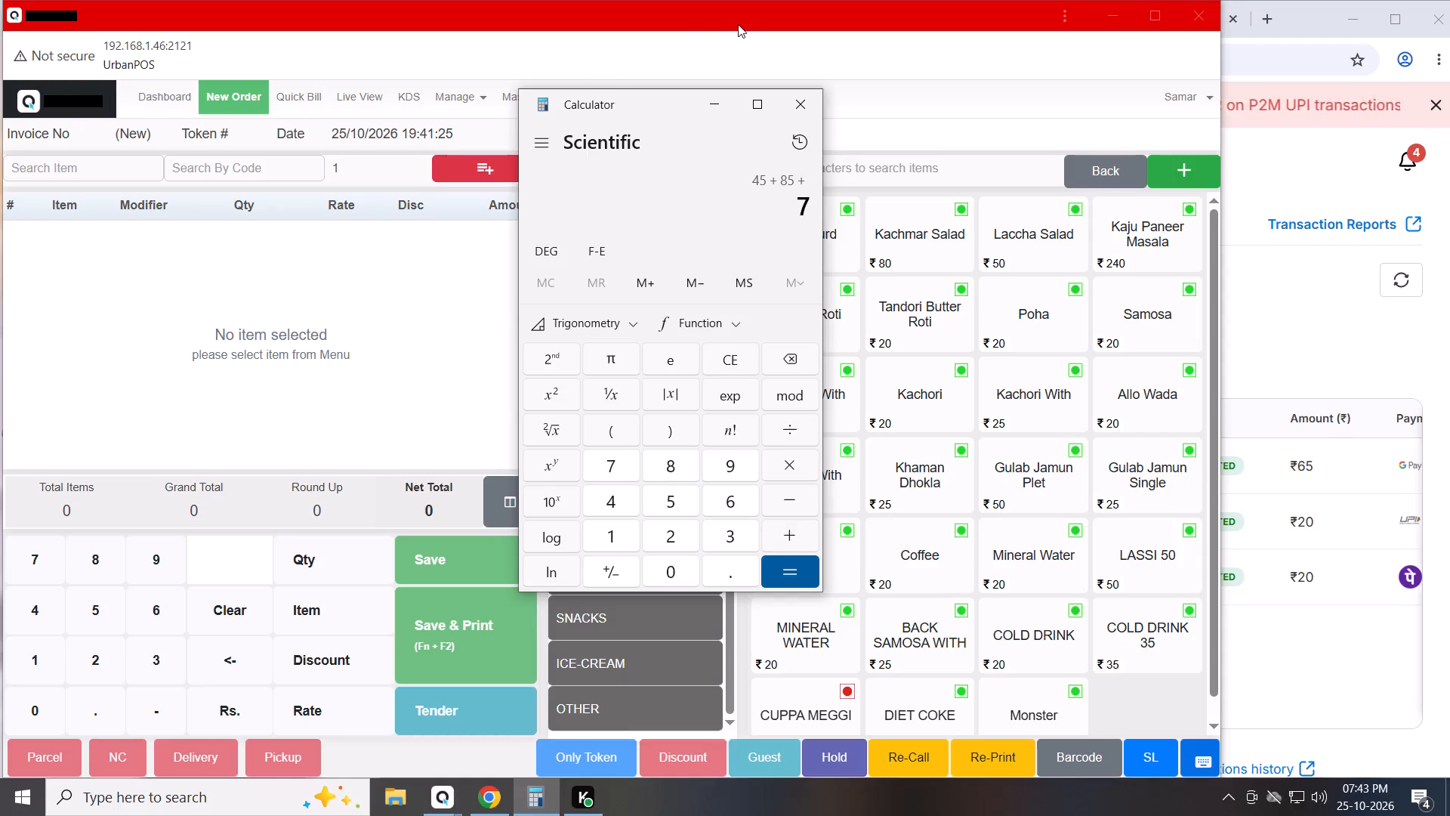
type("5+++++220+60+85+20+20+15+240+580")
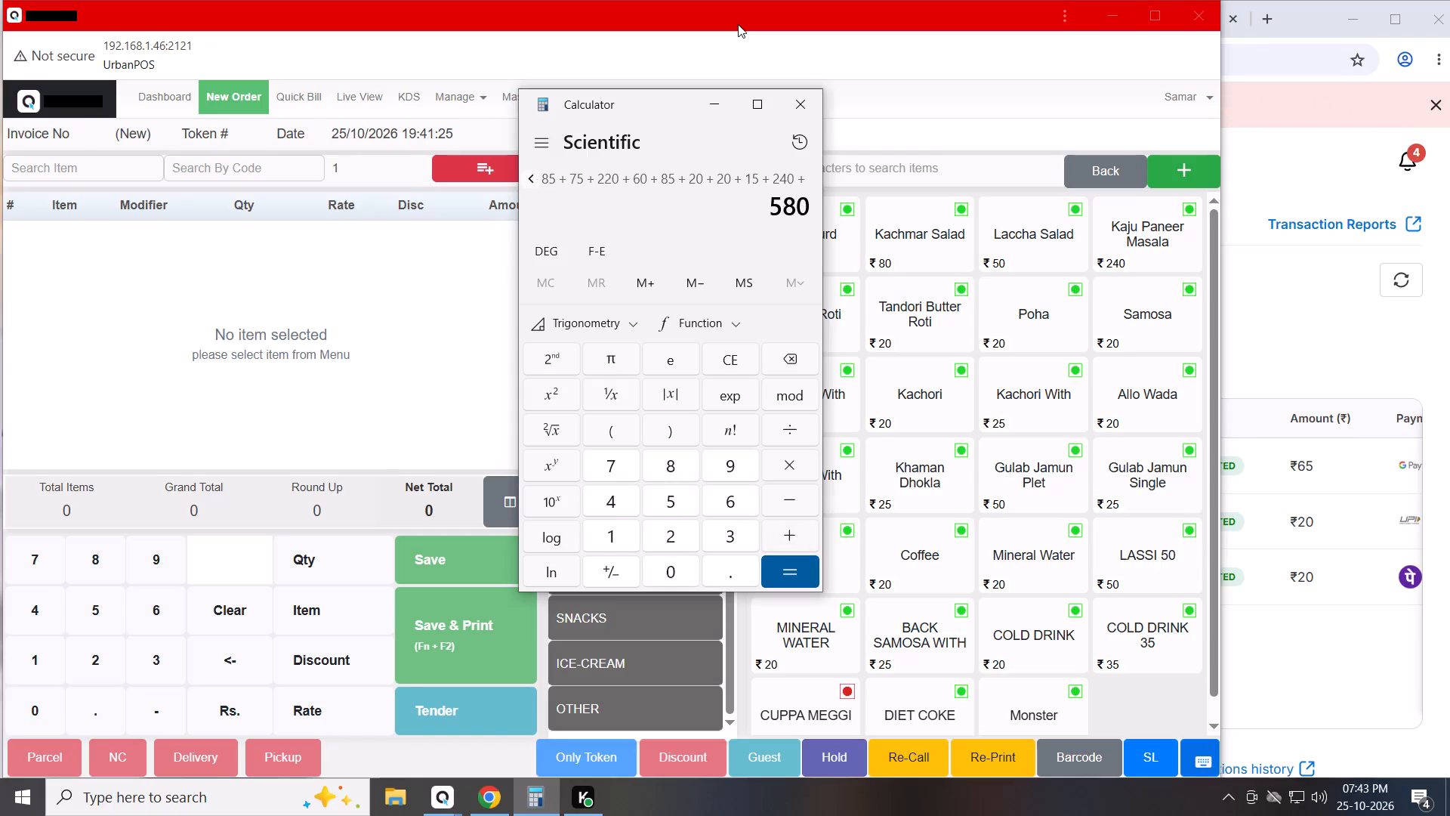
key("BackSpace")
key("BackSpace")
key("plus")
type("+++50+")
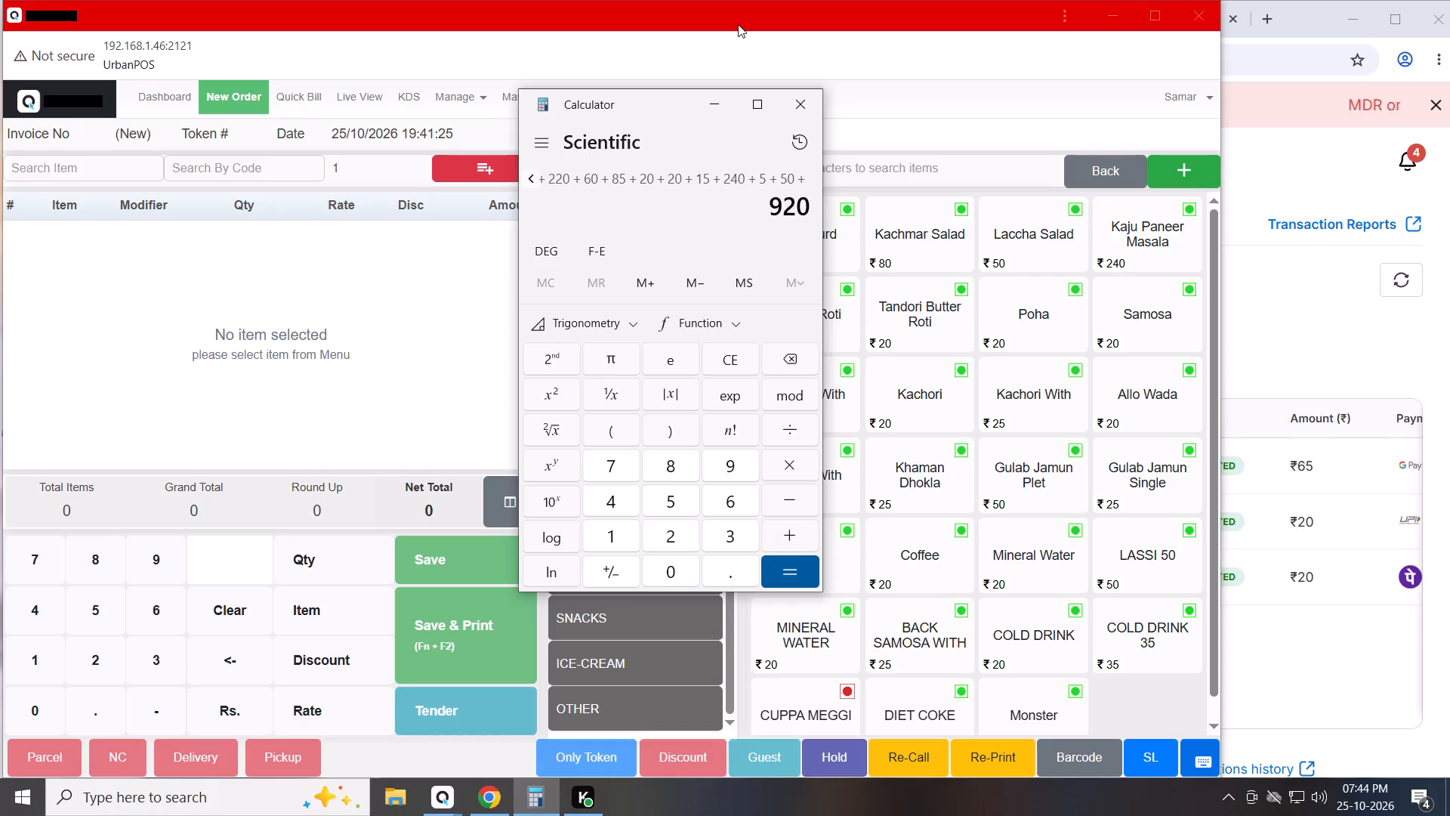
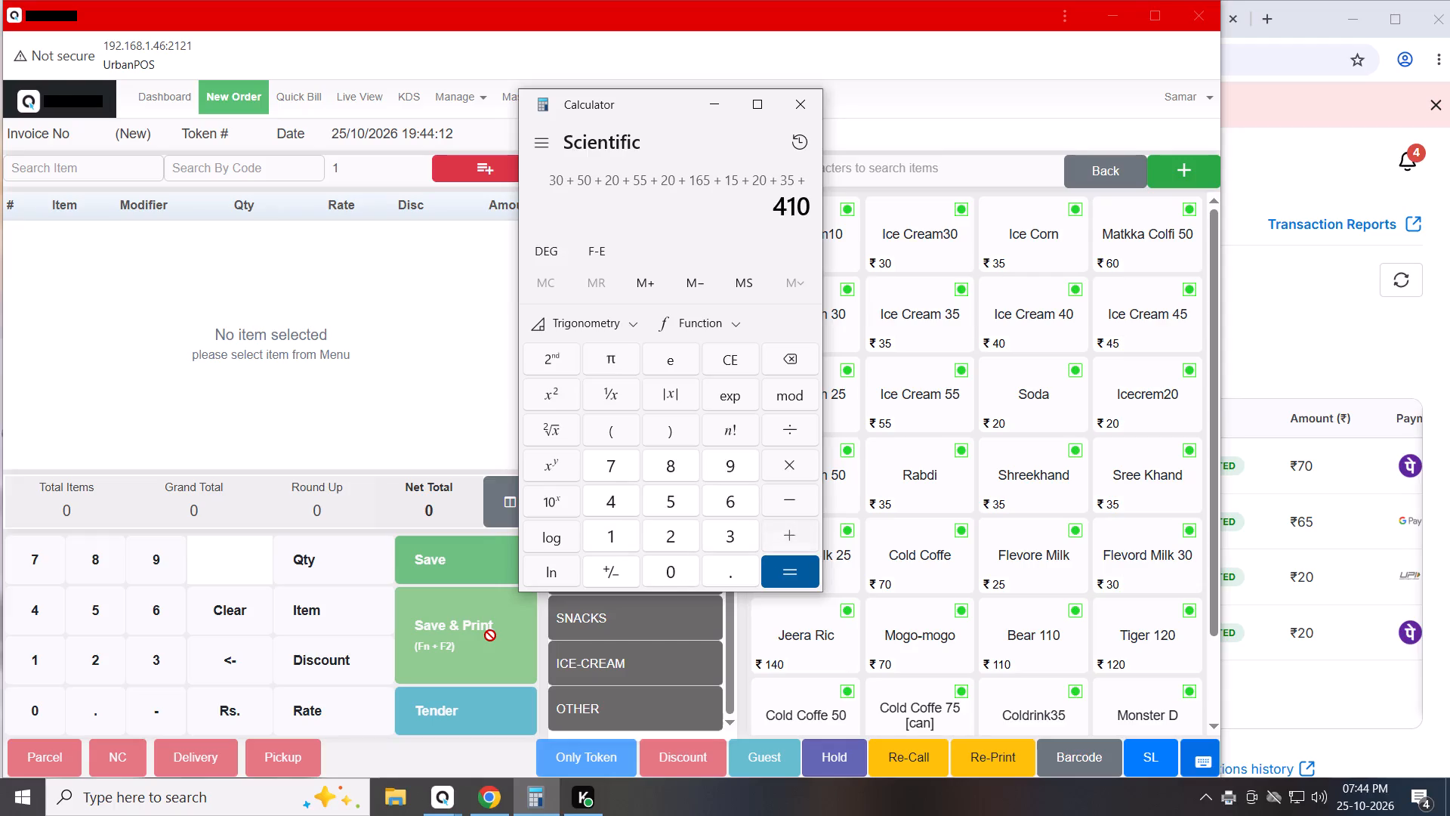
Add 40, 35, 60 and 45 to the running sum in the calculator.
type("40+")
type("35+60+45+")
Clear the calculator and add up 45, 60, 35, 40, 35, 20, 15, 165, 20, 55, 20, 580 and 30.
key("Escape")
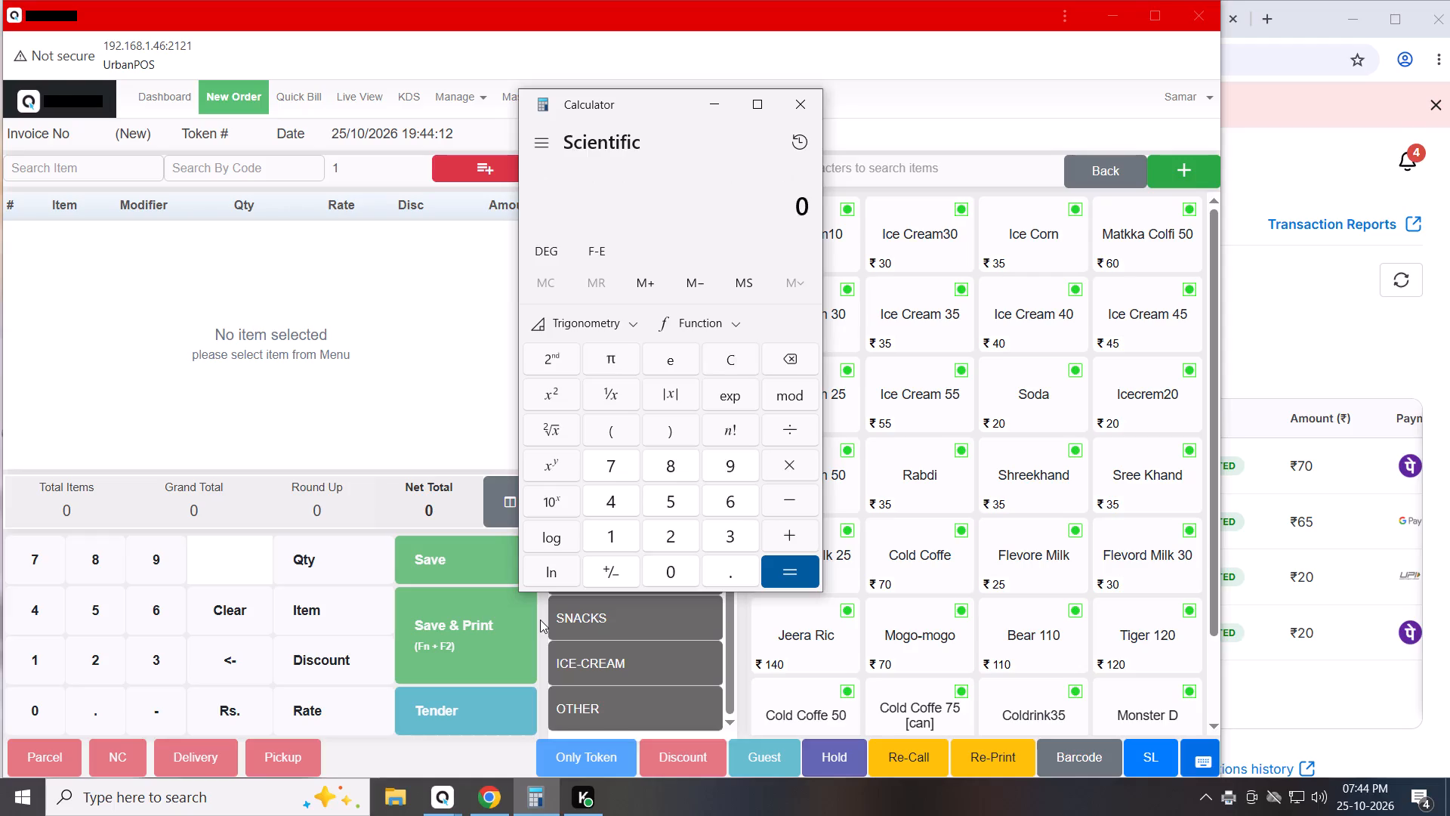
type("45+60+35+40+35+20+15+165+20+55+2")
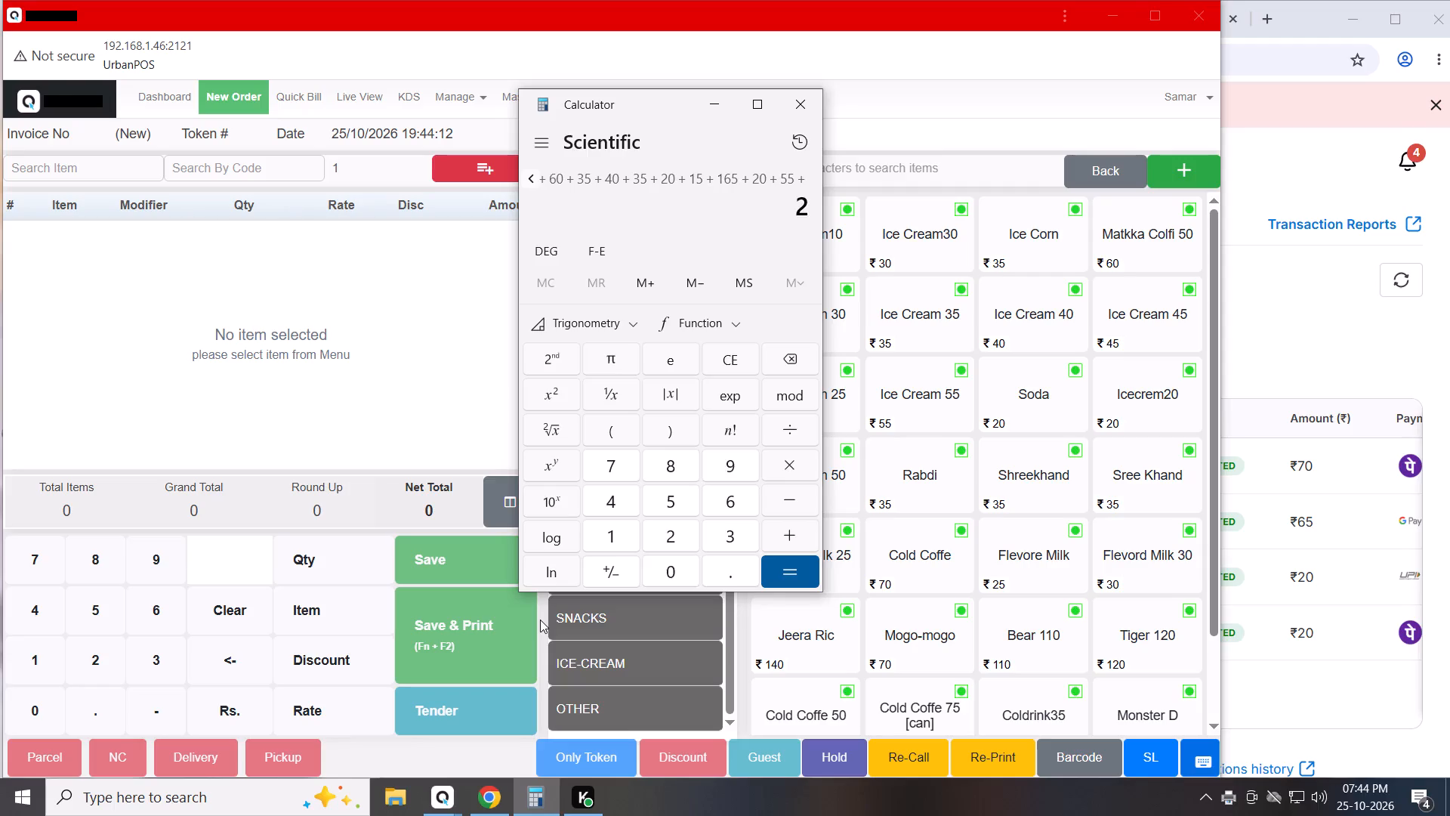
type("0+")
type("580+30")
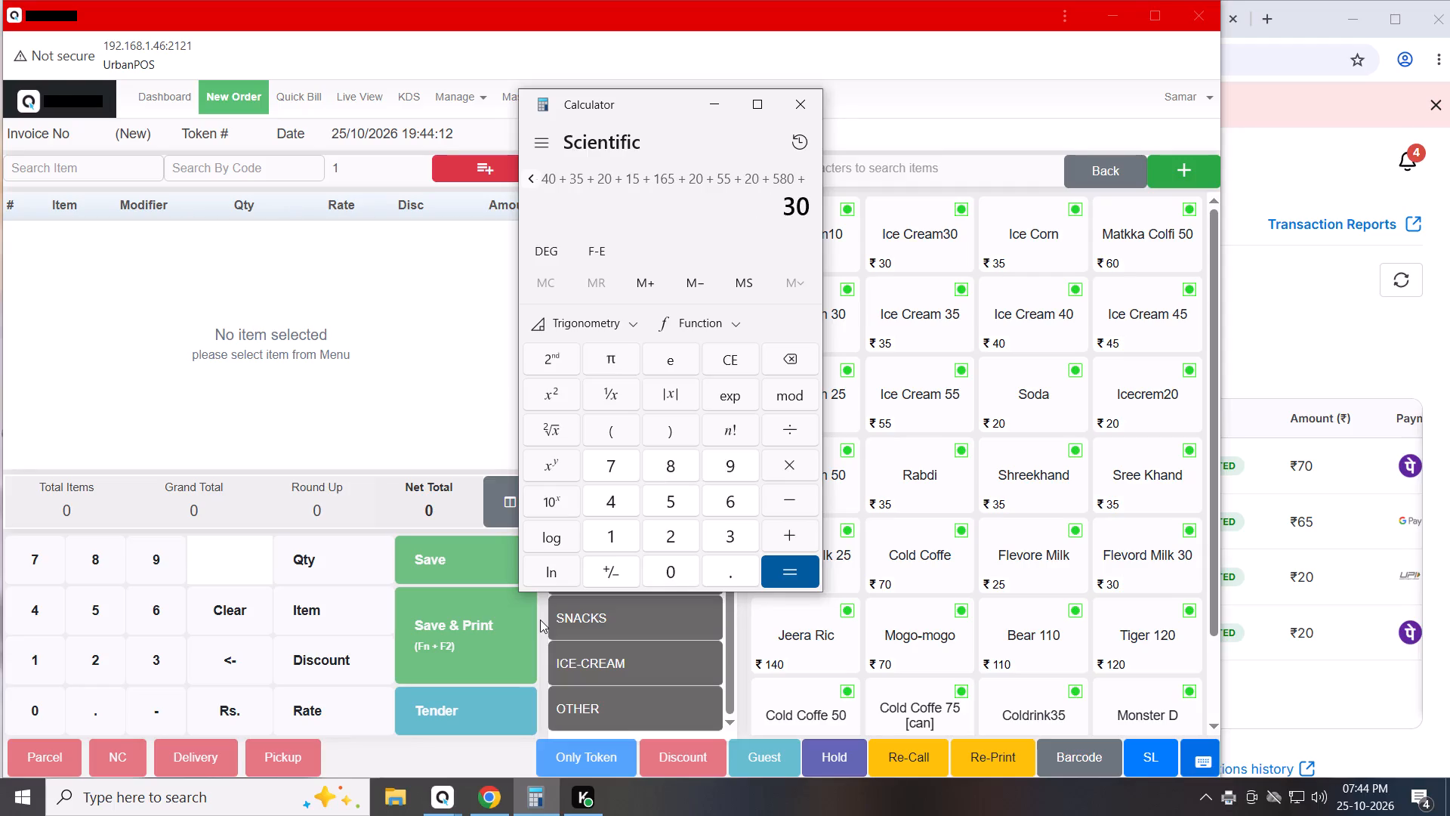
Continue the running calculation after the 30 entry by subtracting 580 and adding 50, leaving it ready for another addition.
type("+-")
type("580")
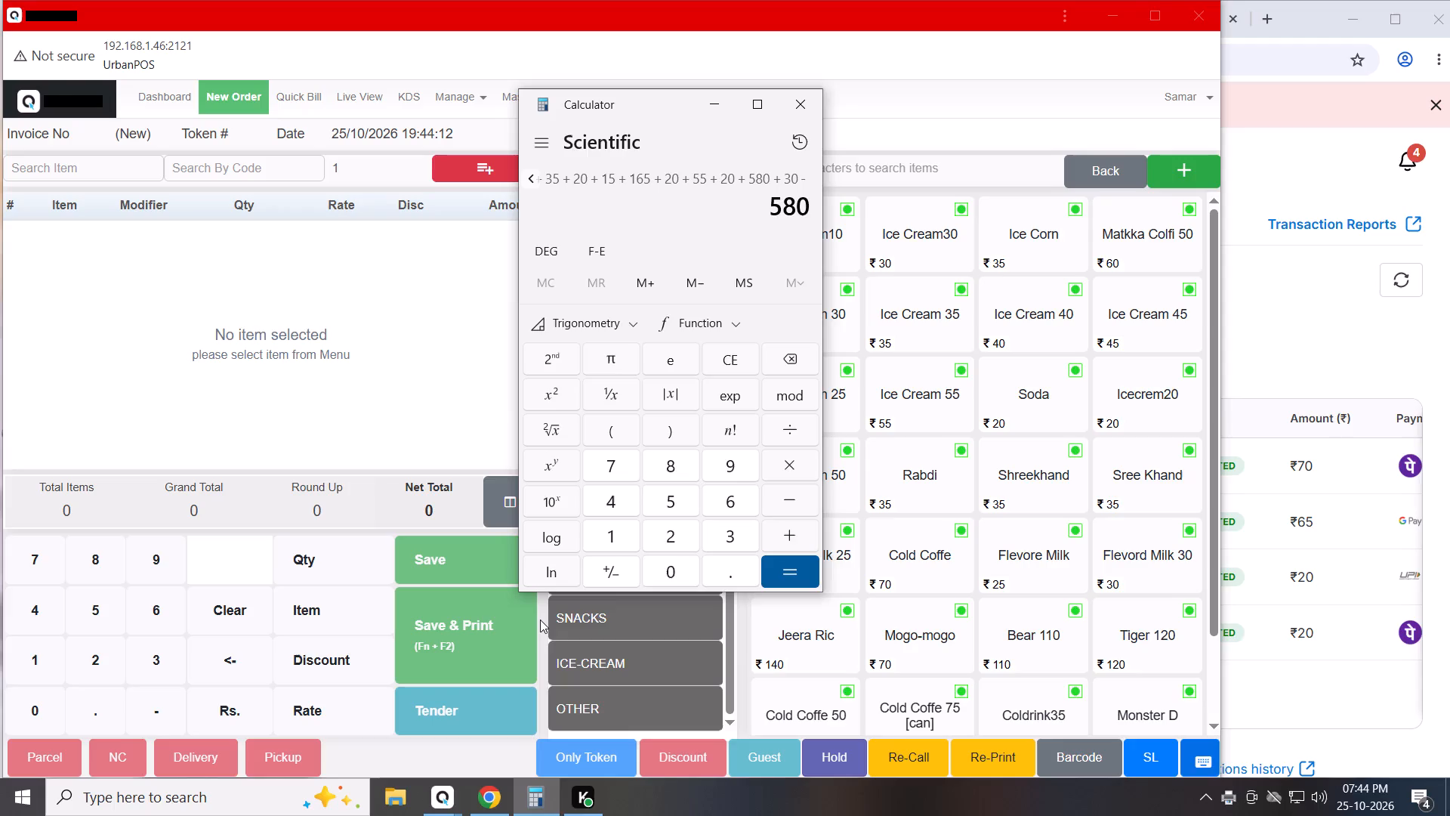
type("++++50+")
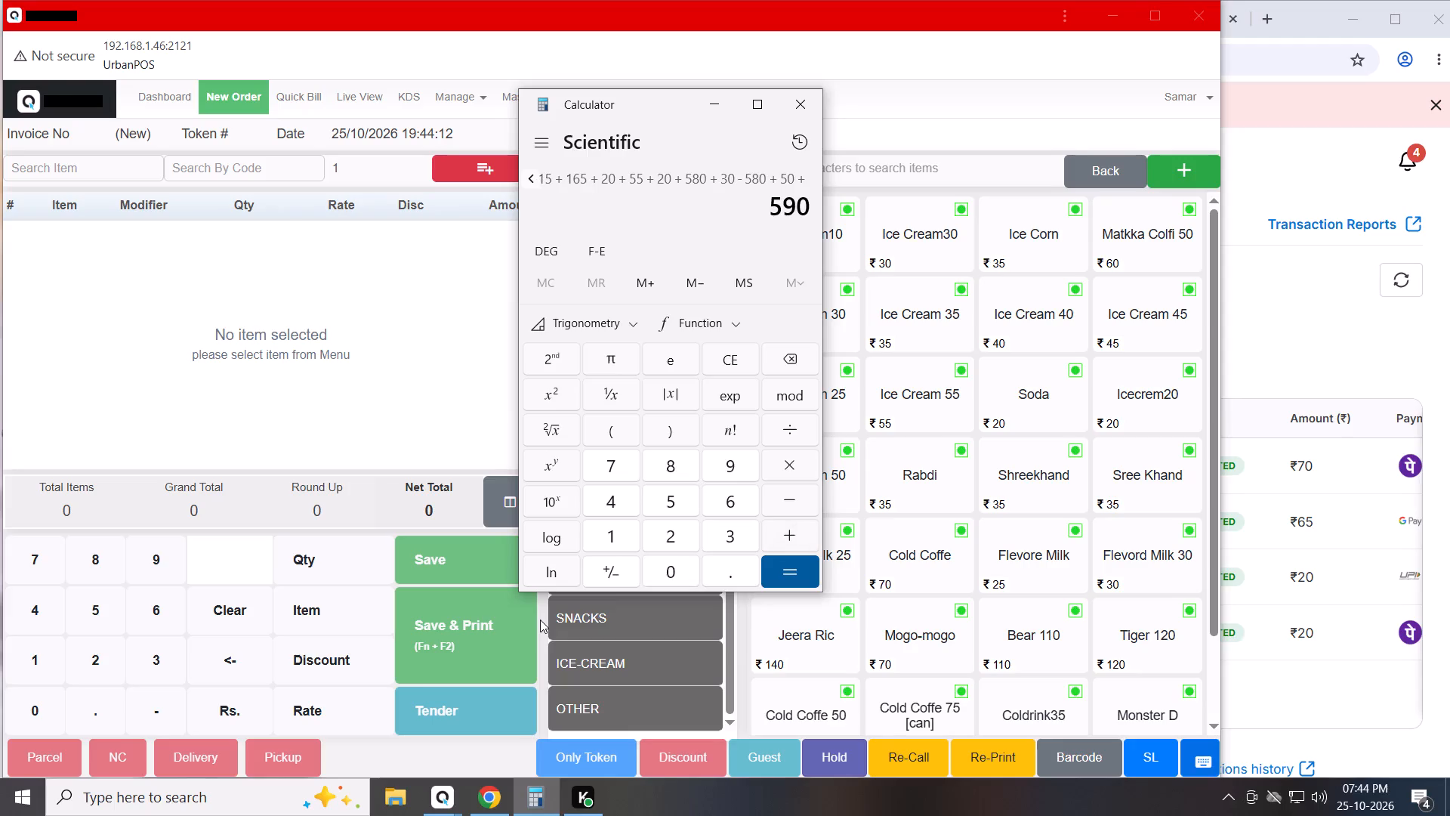
Add 30 to the running calculation and clear the calculator.
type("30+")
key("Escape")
Add up 30, 50, 20, 55, 20, 165, 15, 20, 35, 40, 35, 60 and 45, and clear the calculator.
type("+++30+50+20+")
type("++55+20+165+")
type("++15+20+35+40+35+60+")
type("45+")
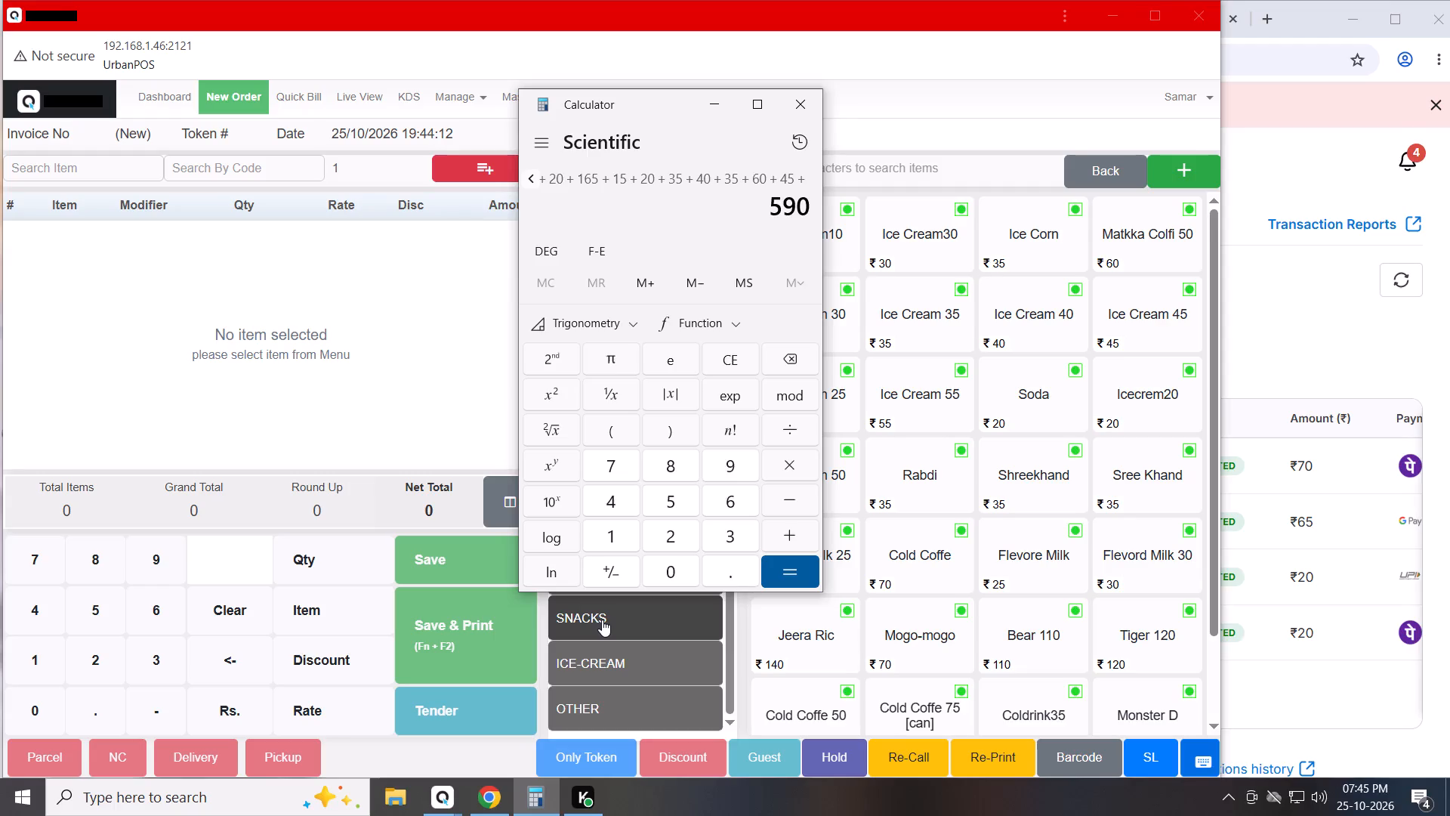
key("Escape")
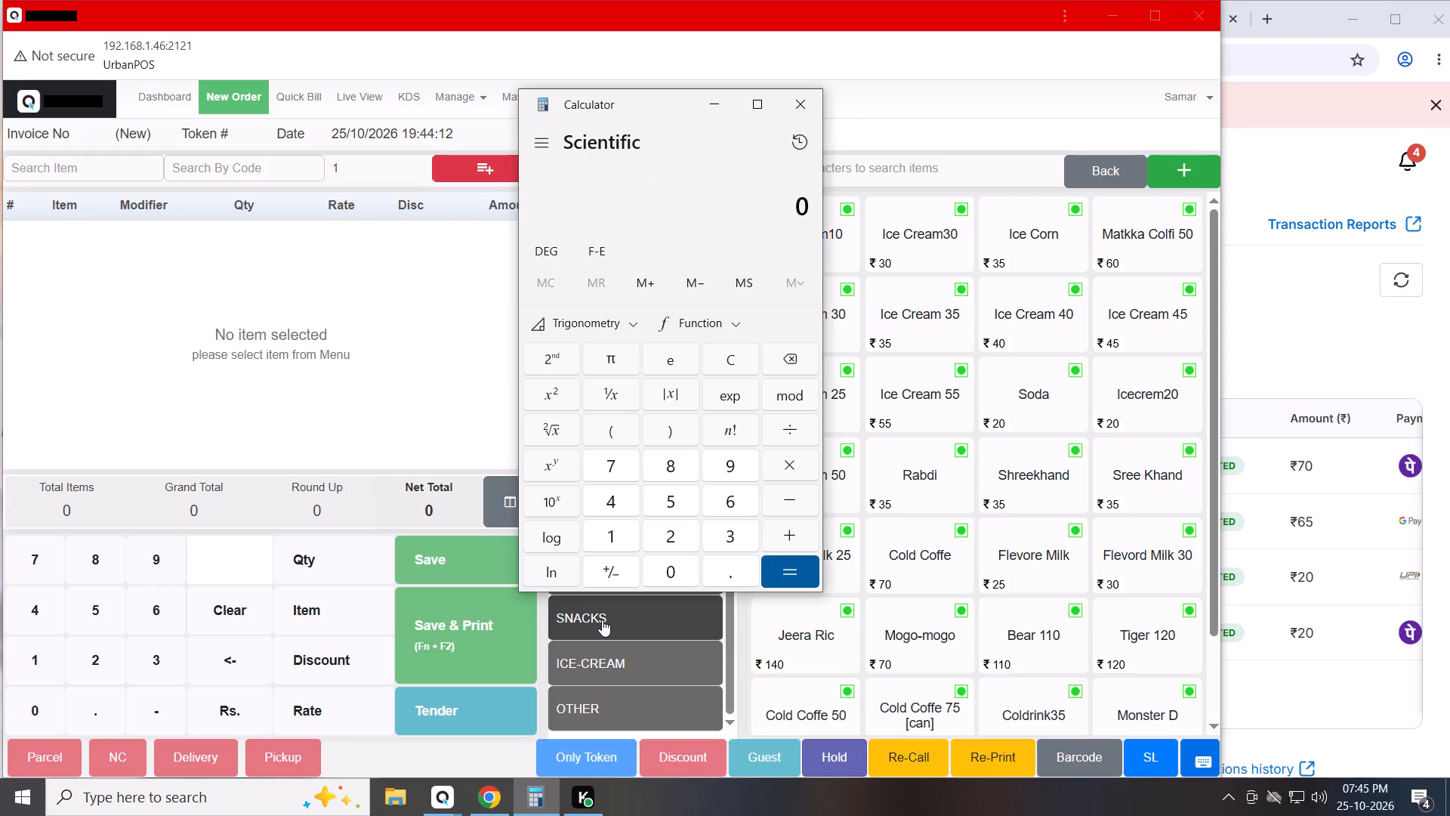
Add up 50, 70, 220, 20, 45, 35, 20, 25, 50, 30, 20, 45 and 260, and clear the calculator.
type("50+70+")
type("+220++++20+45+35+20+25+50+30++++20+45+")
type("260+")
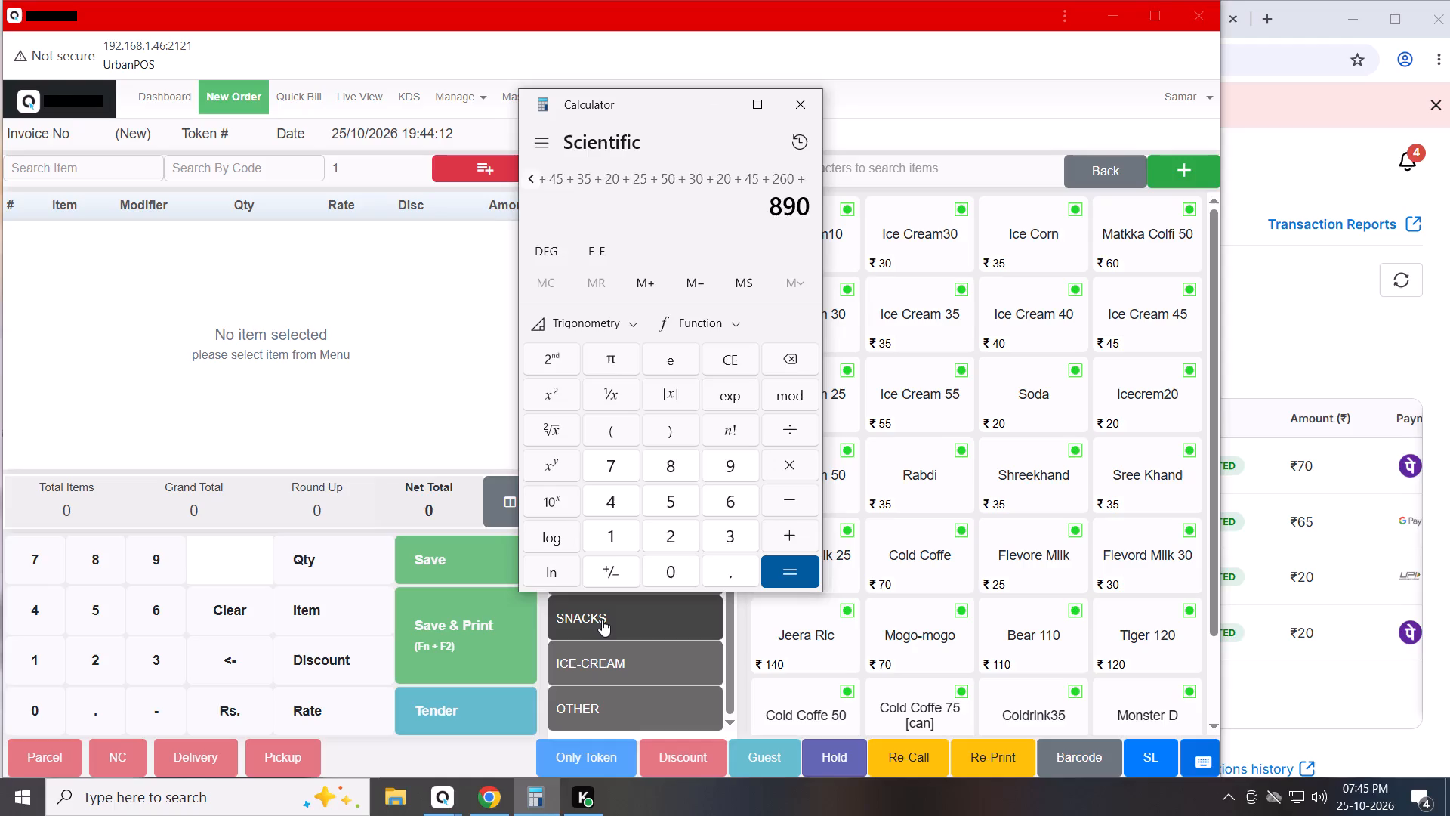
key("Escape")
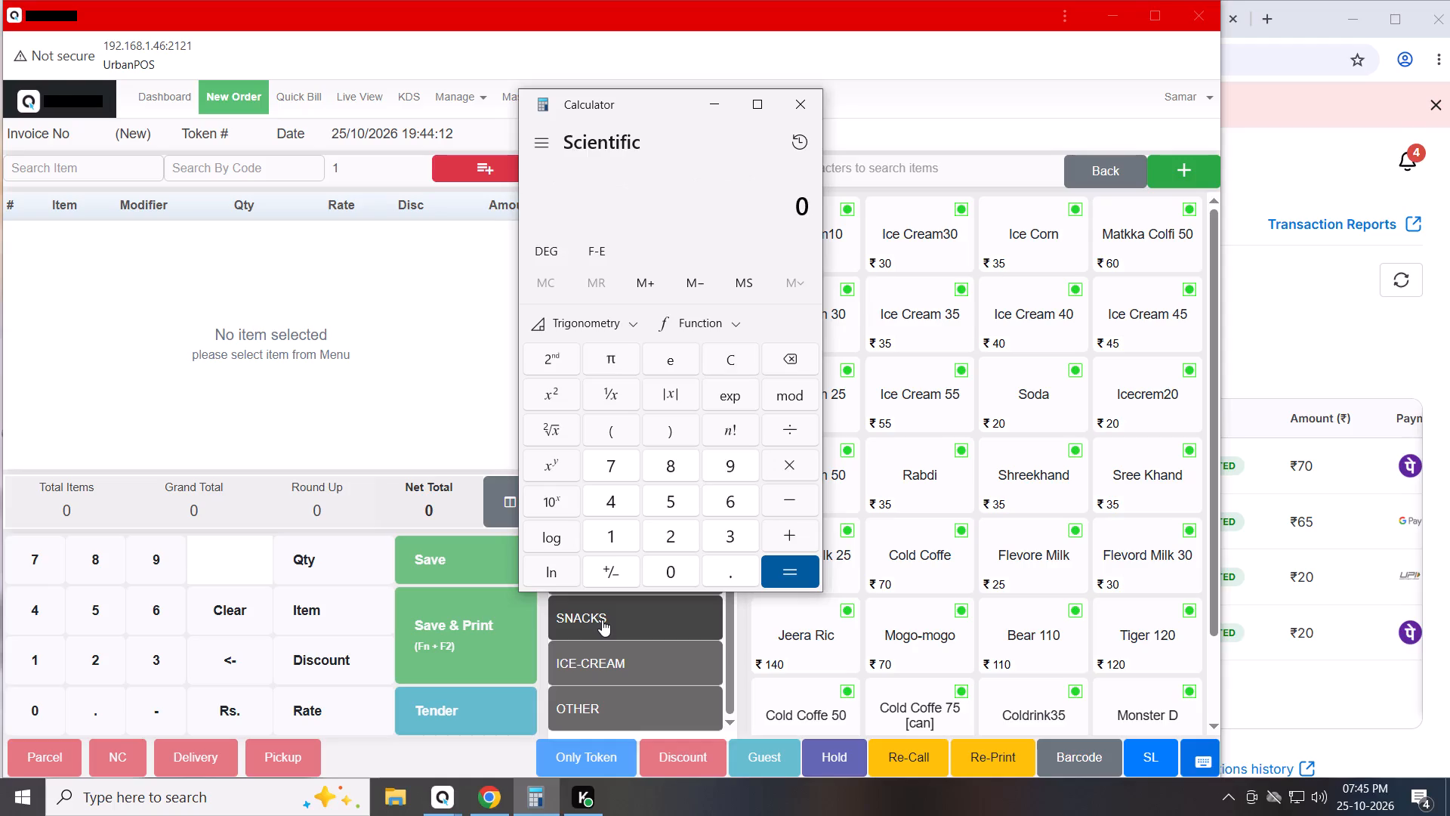
Add up 80, 15, 15, 20, 15, 60, 220, 30, 60, 35, 15, 20 and 65 in the calculator.
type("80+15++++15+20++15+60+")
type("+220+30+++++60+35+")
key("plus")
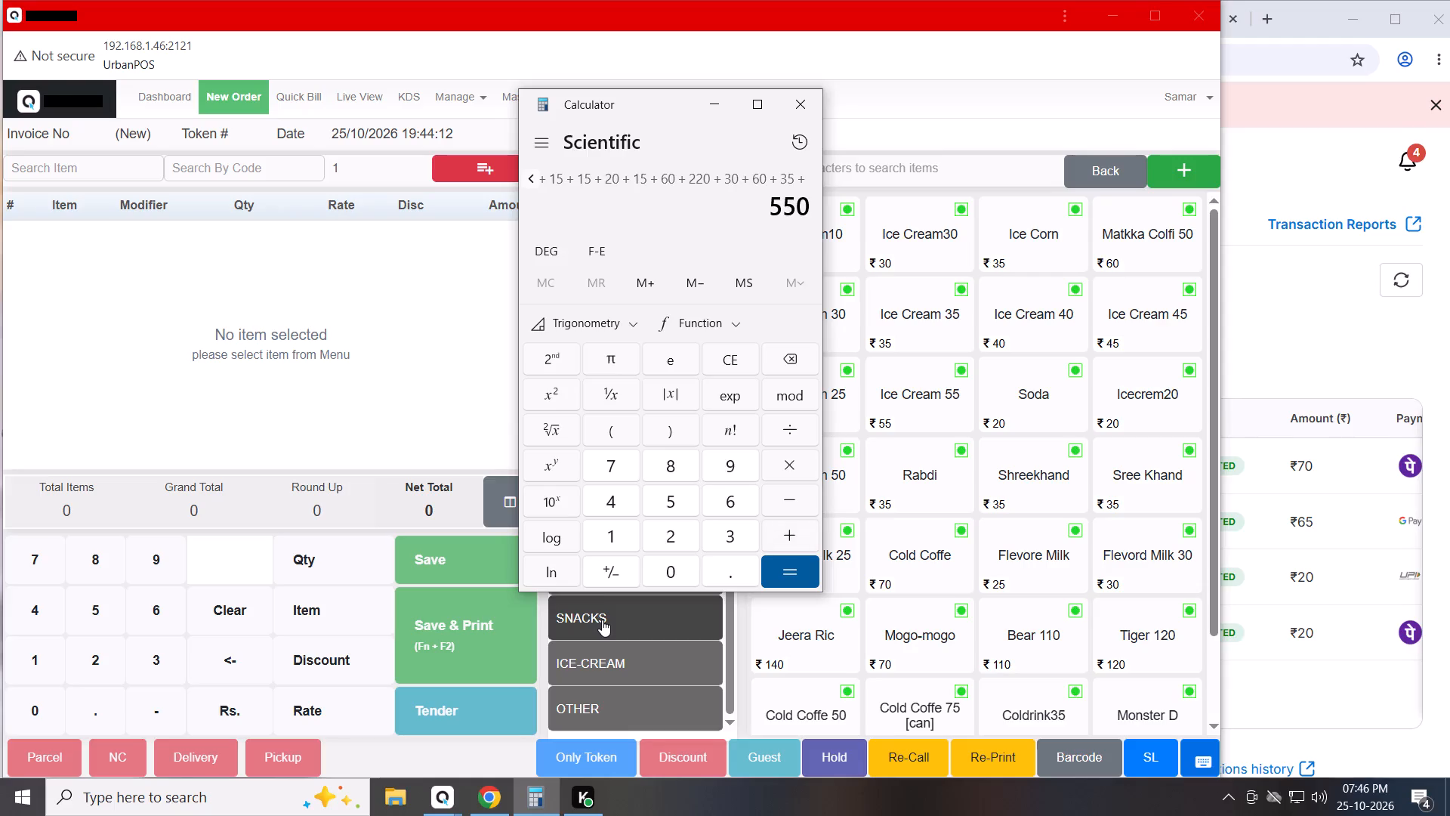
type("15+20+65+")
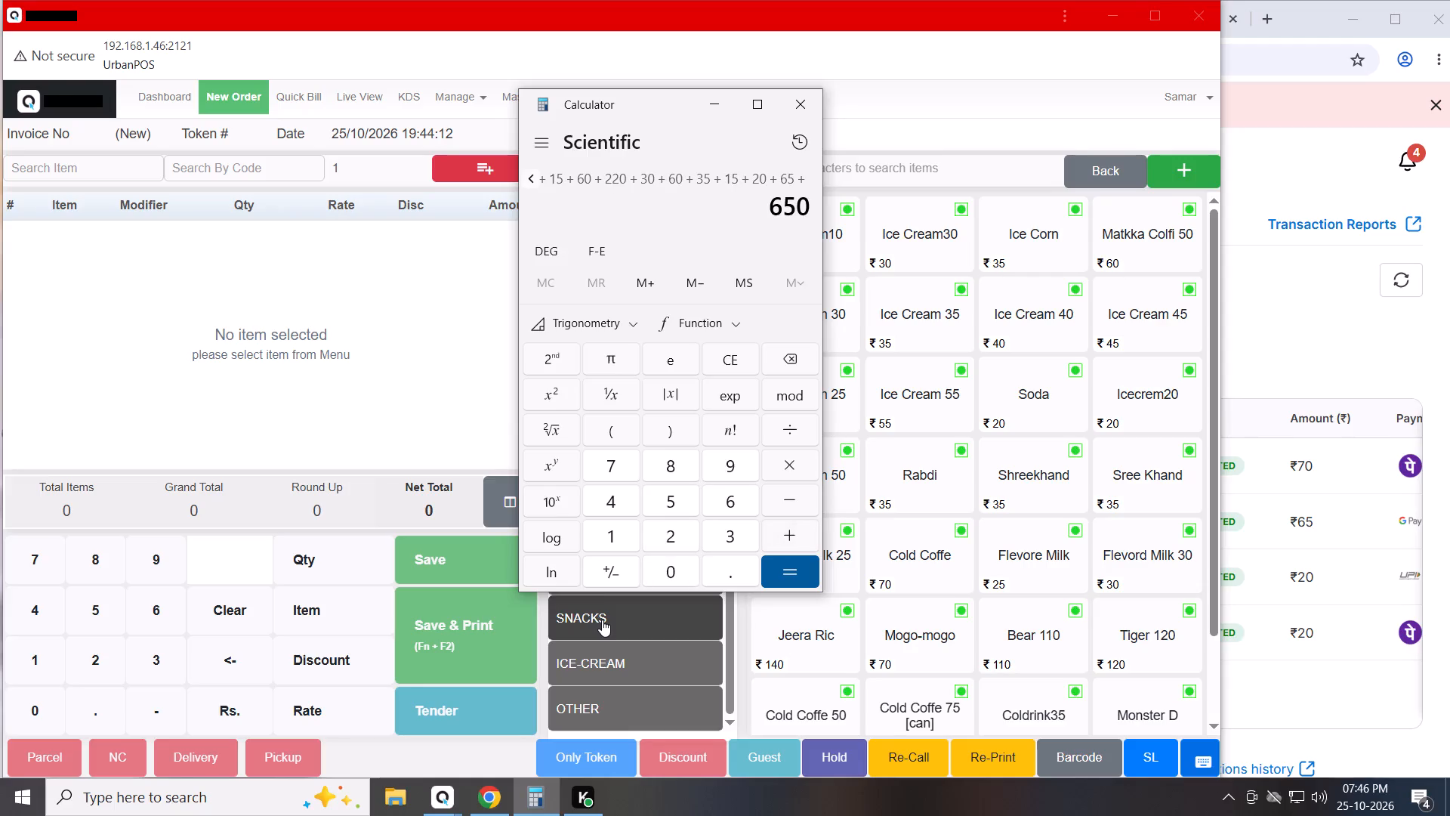
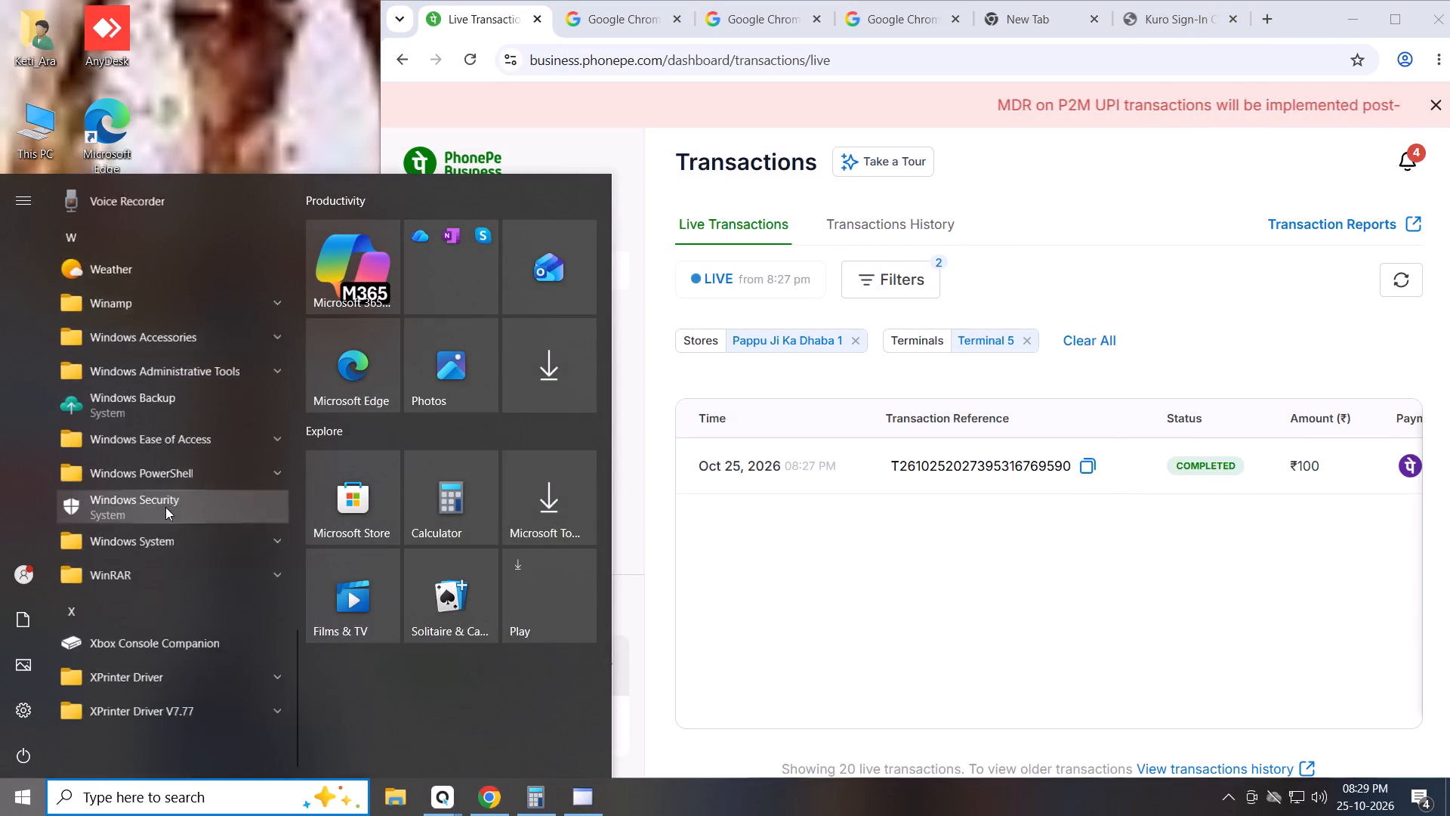
Look through the alphabetical list of installed applications, going back from the W entries towards those under P and N.
scroll(165, 507, "up", 6)
scroll(158, 599, "down", 1)
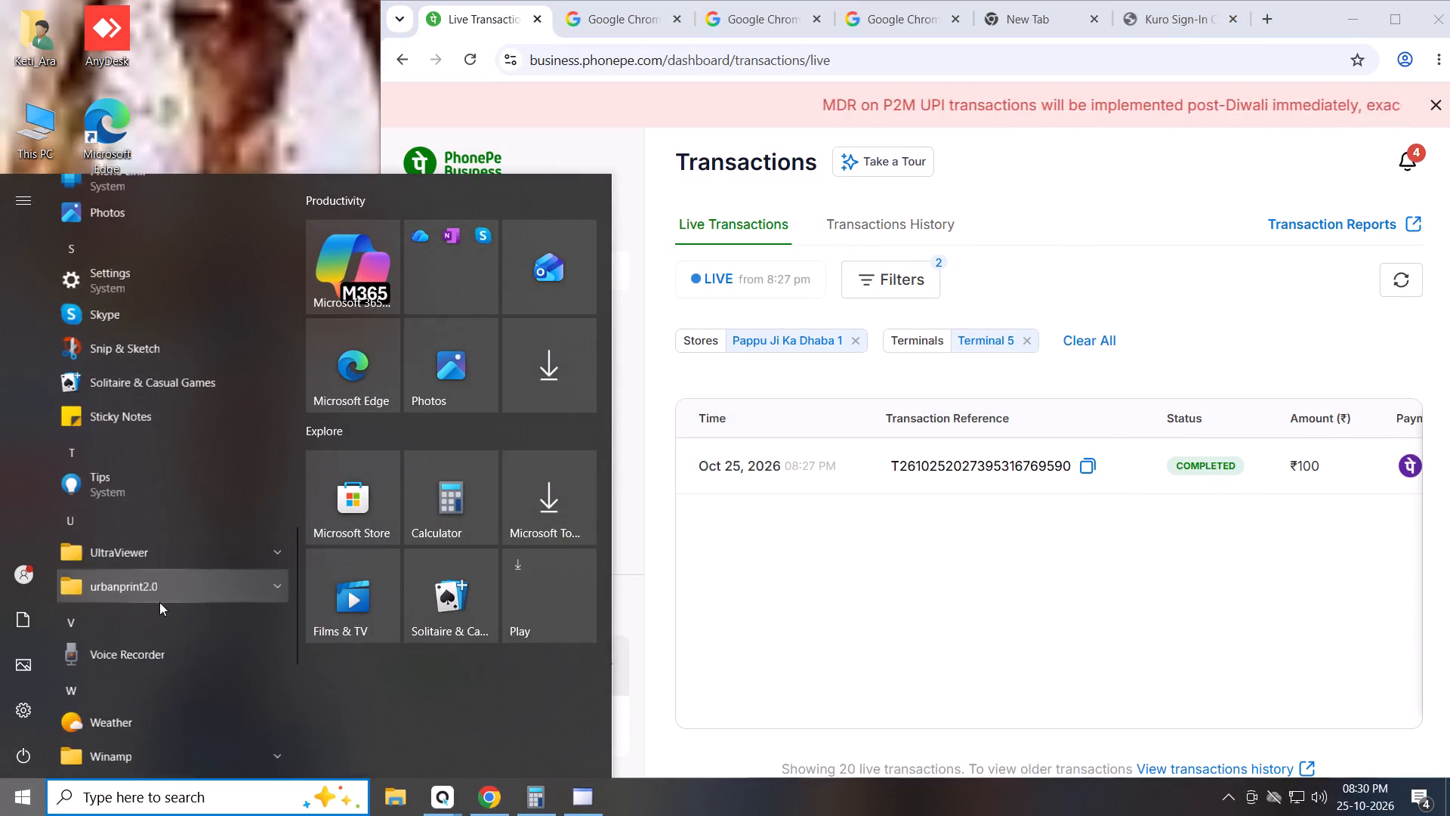
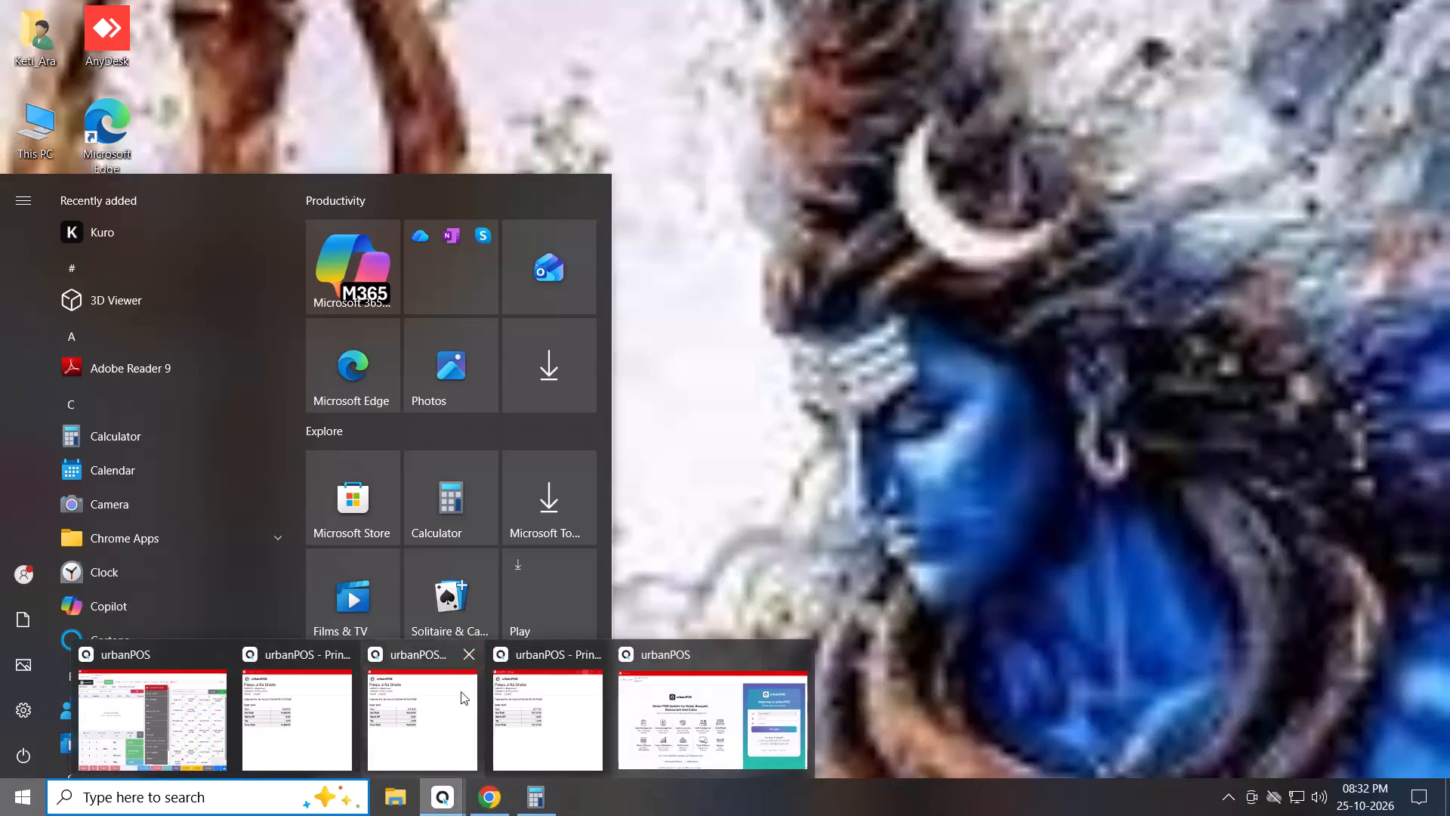
Close two of the extra urbanPOS print windows and the separate urbanPOS login window, leaving the main billing window open.
left_click(474, 650)
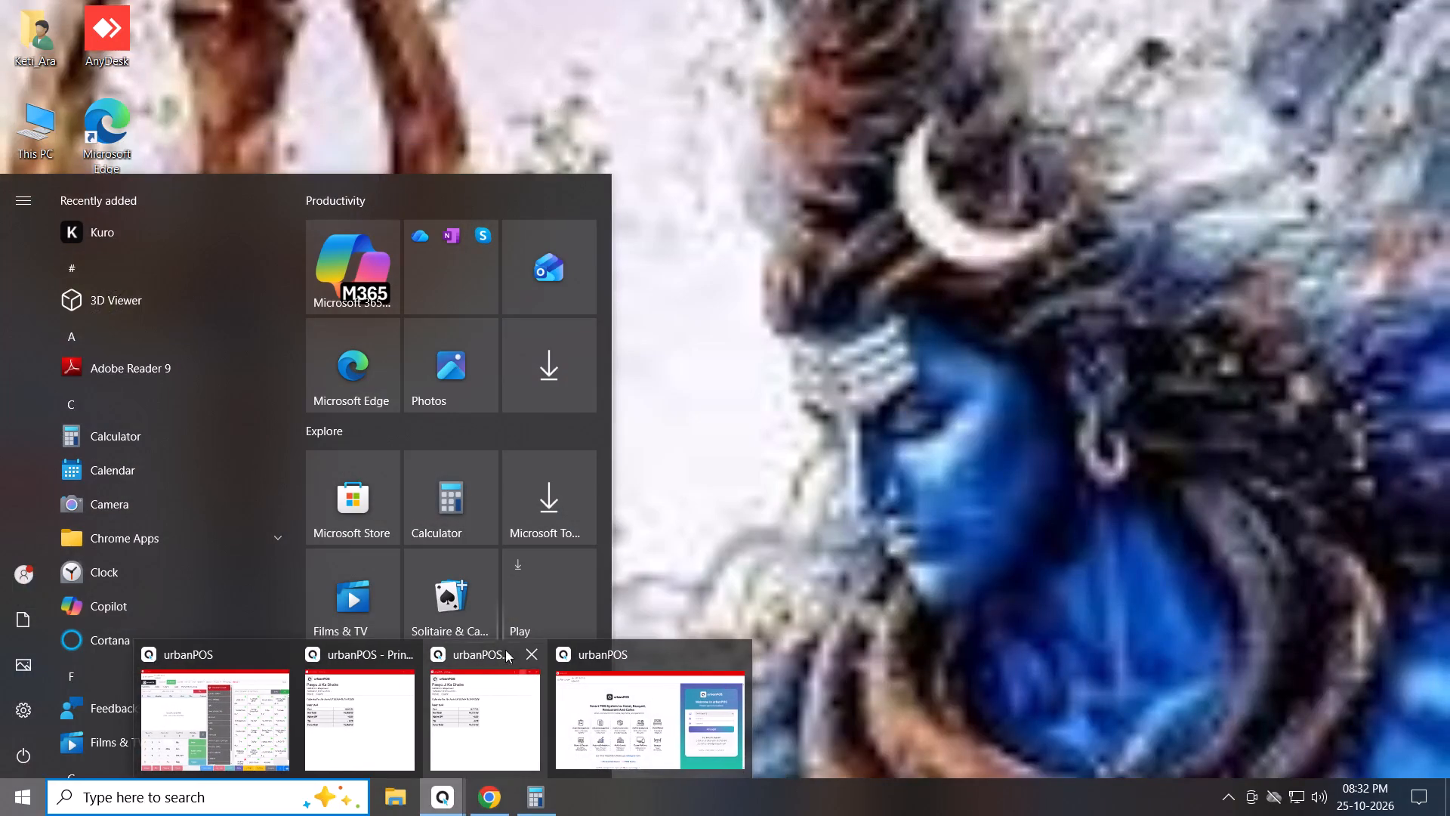
left_click(536, 647)
left_click(662, 654)
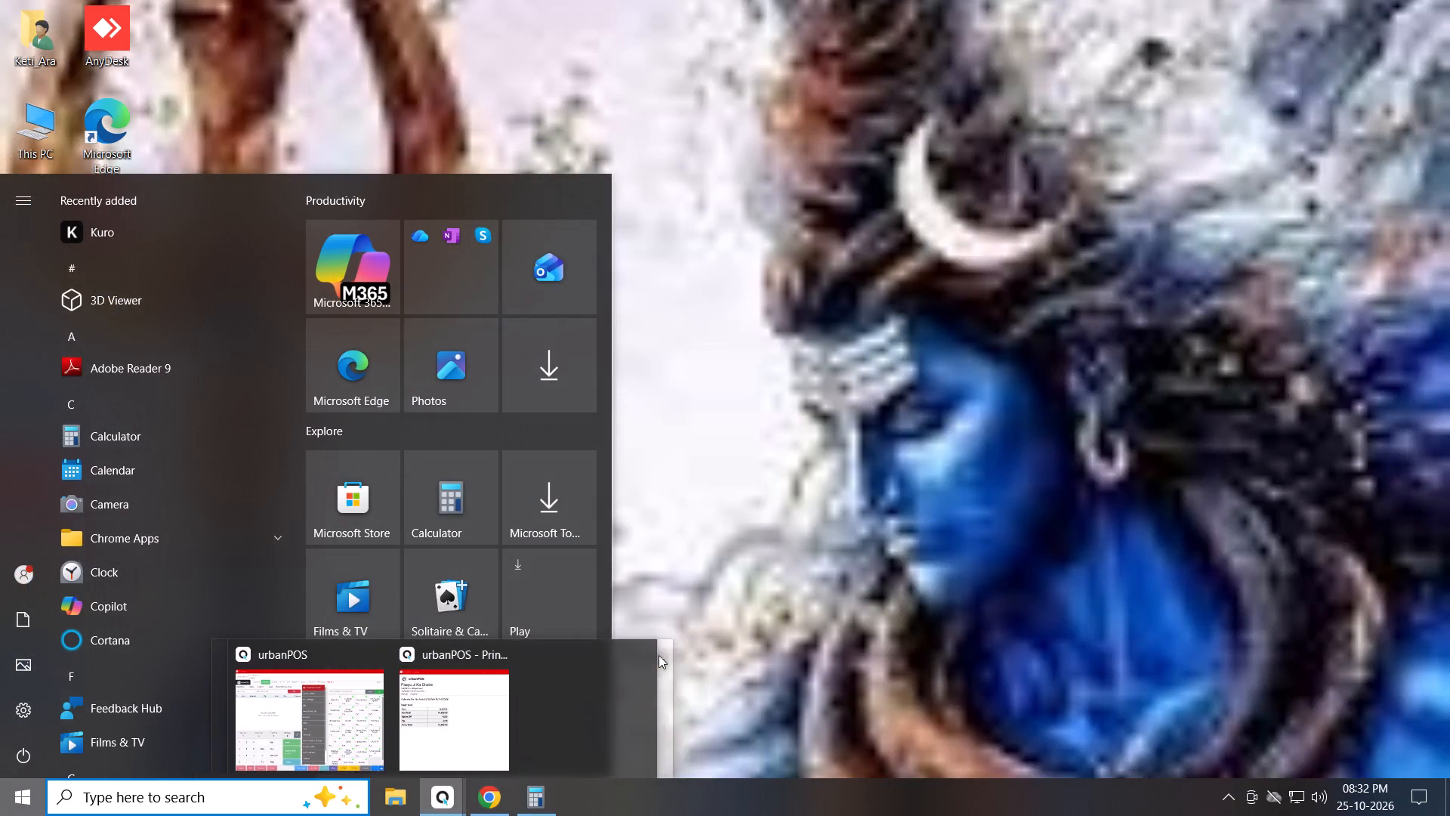
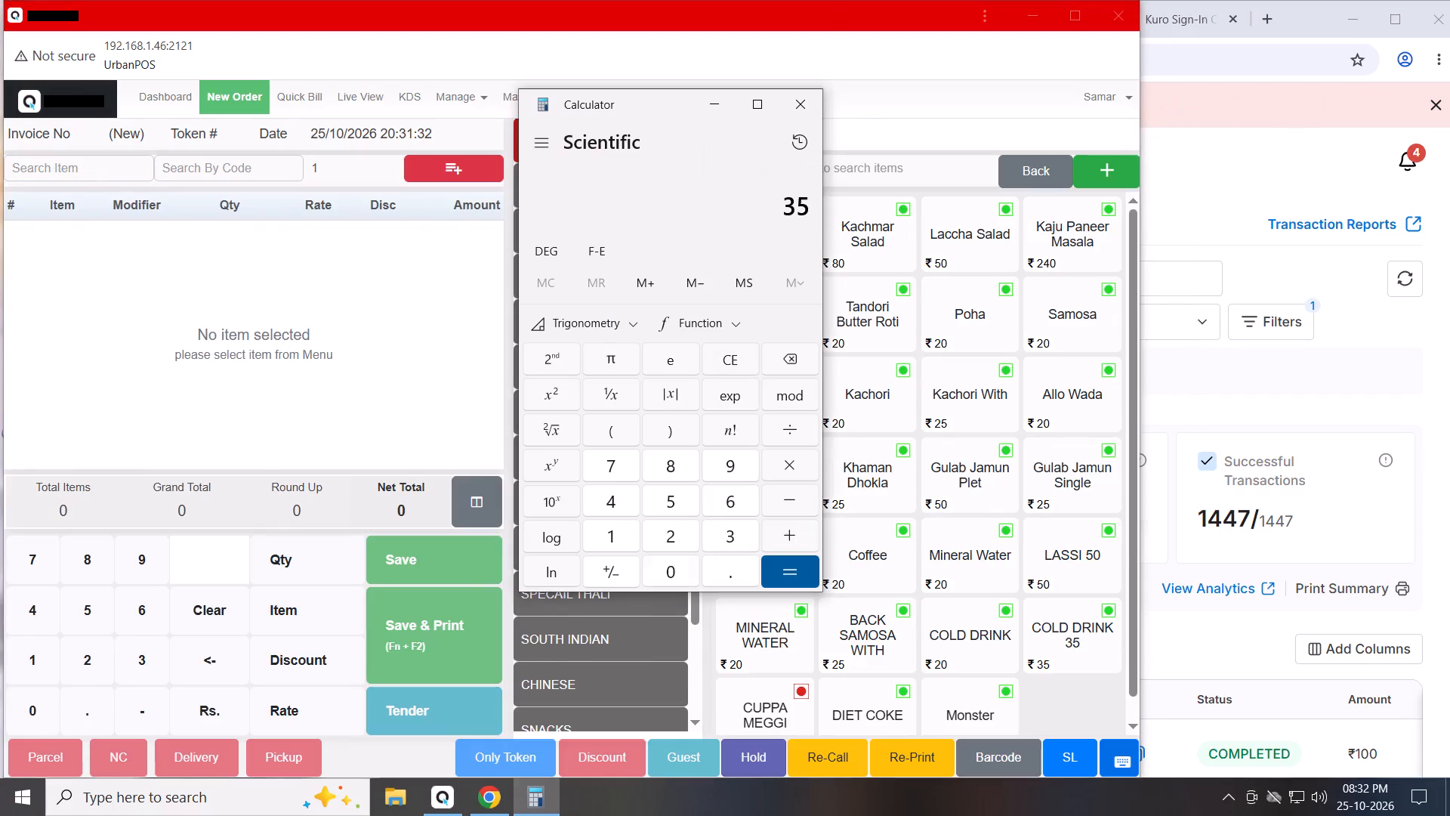
Continue the sum that starts with 350 by adding 400, 390, 350, 340, 320, 320, 350, 320, 320 and 500, and clear the calculator.
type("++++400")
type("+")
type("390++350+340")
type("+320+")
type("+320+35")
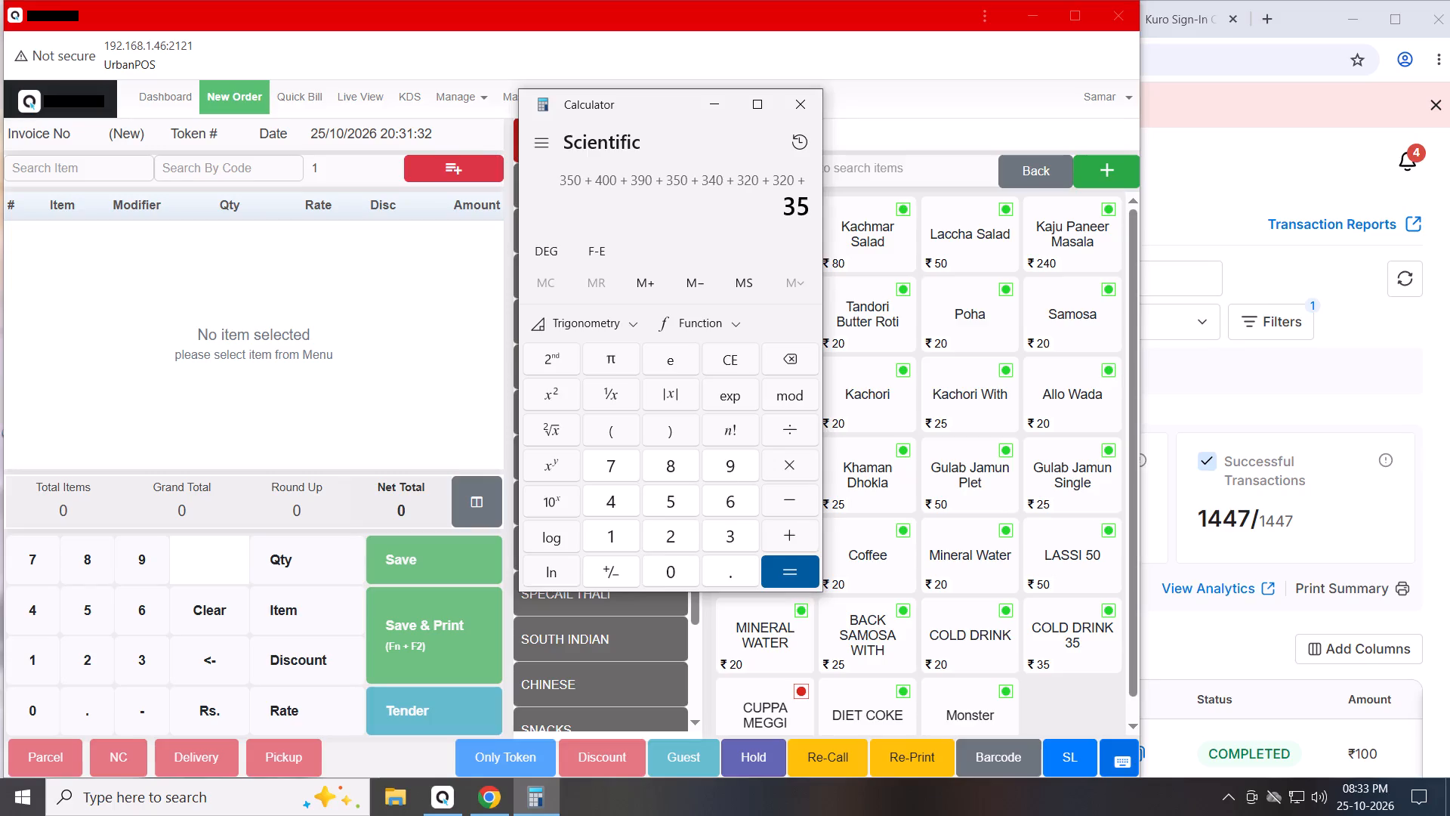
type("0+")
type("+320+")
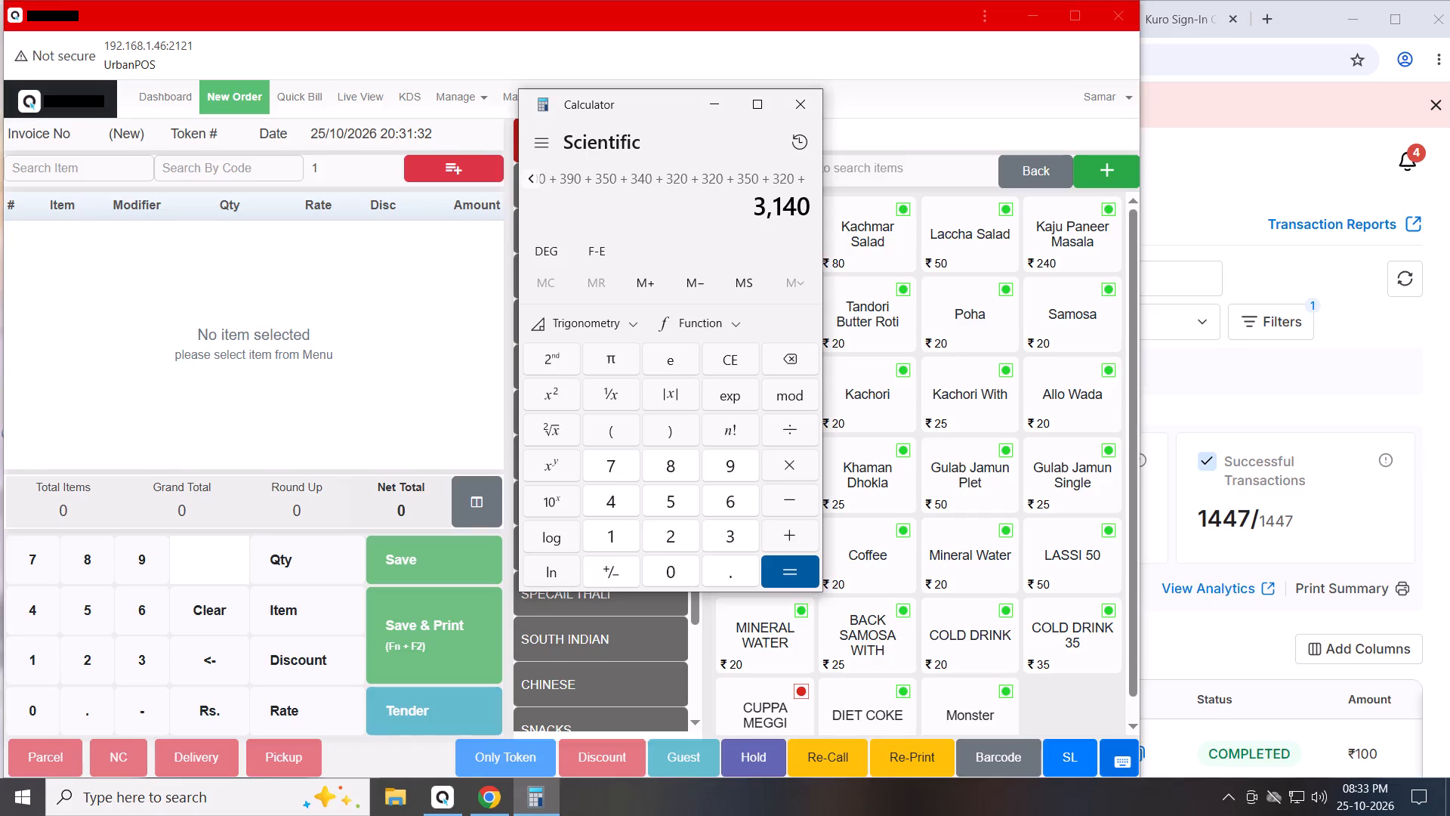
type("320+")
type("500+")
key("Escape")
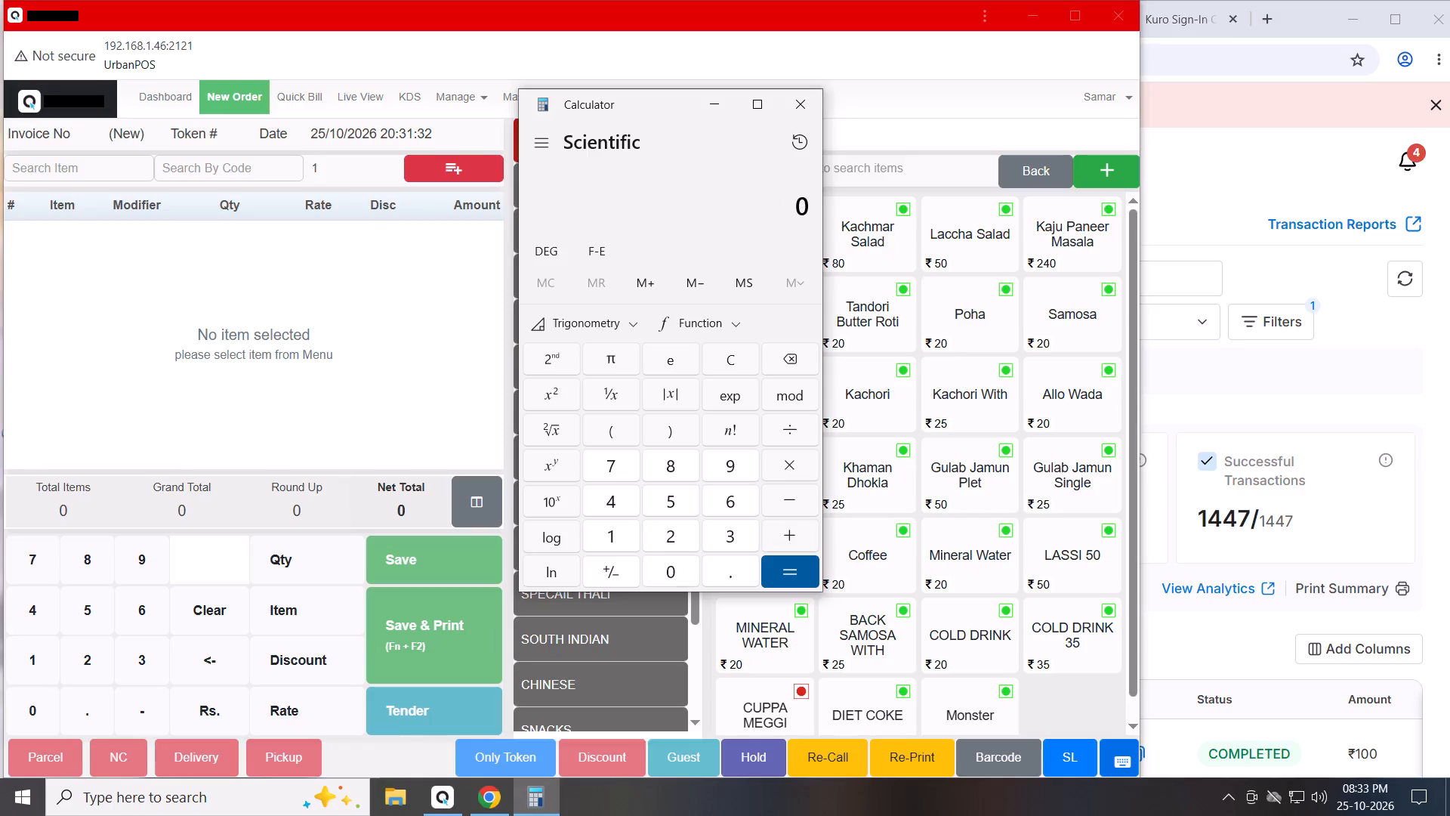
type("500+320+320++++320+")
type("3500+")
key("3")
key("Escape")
Total 500, 320, 320, 320, 350, 320, 320, 340, 350, 390, 400 and 350, evaluate the sum, and clear the calculator.
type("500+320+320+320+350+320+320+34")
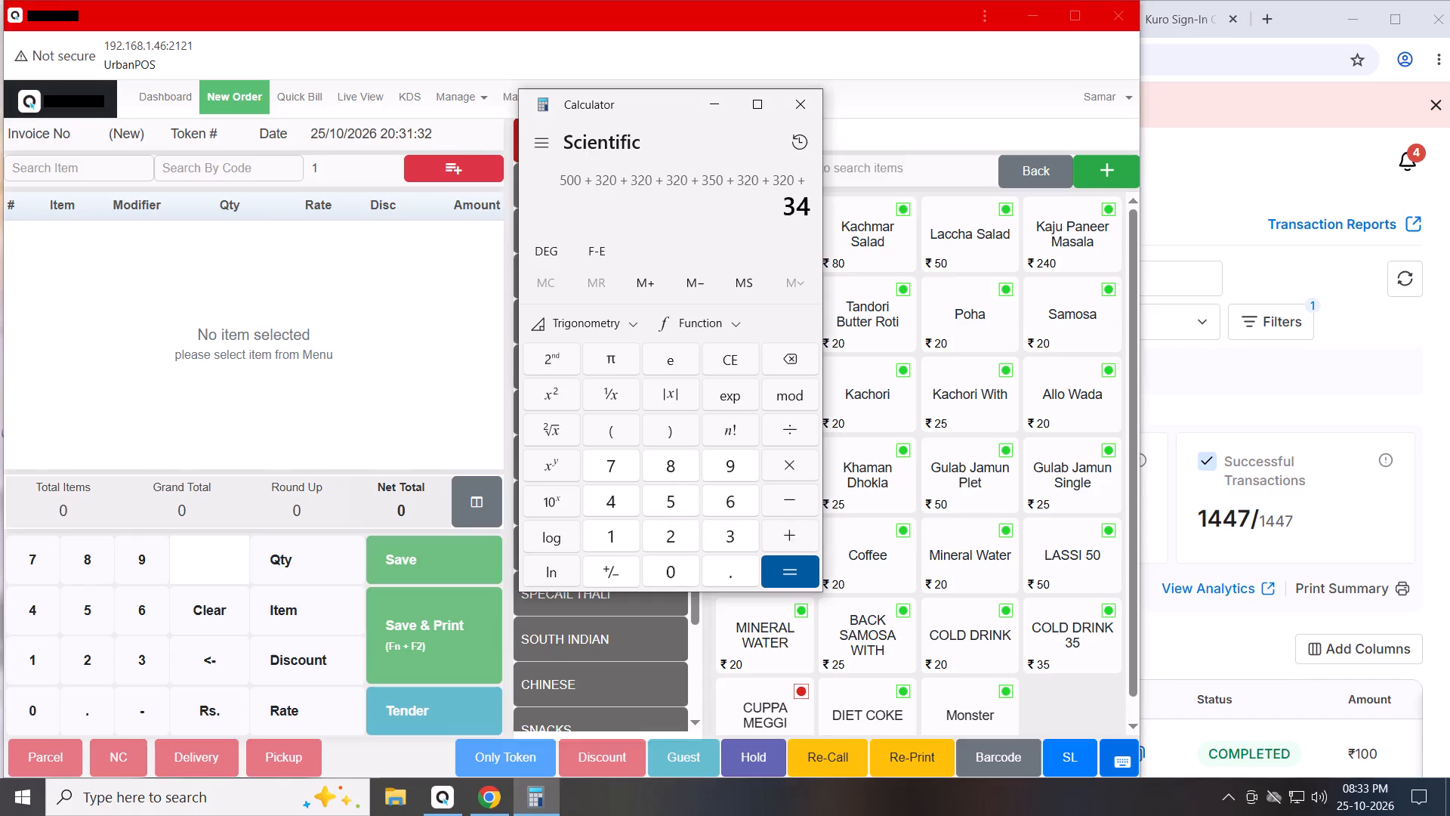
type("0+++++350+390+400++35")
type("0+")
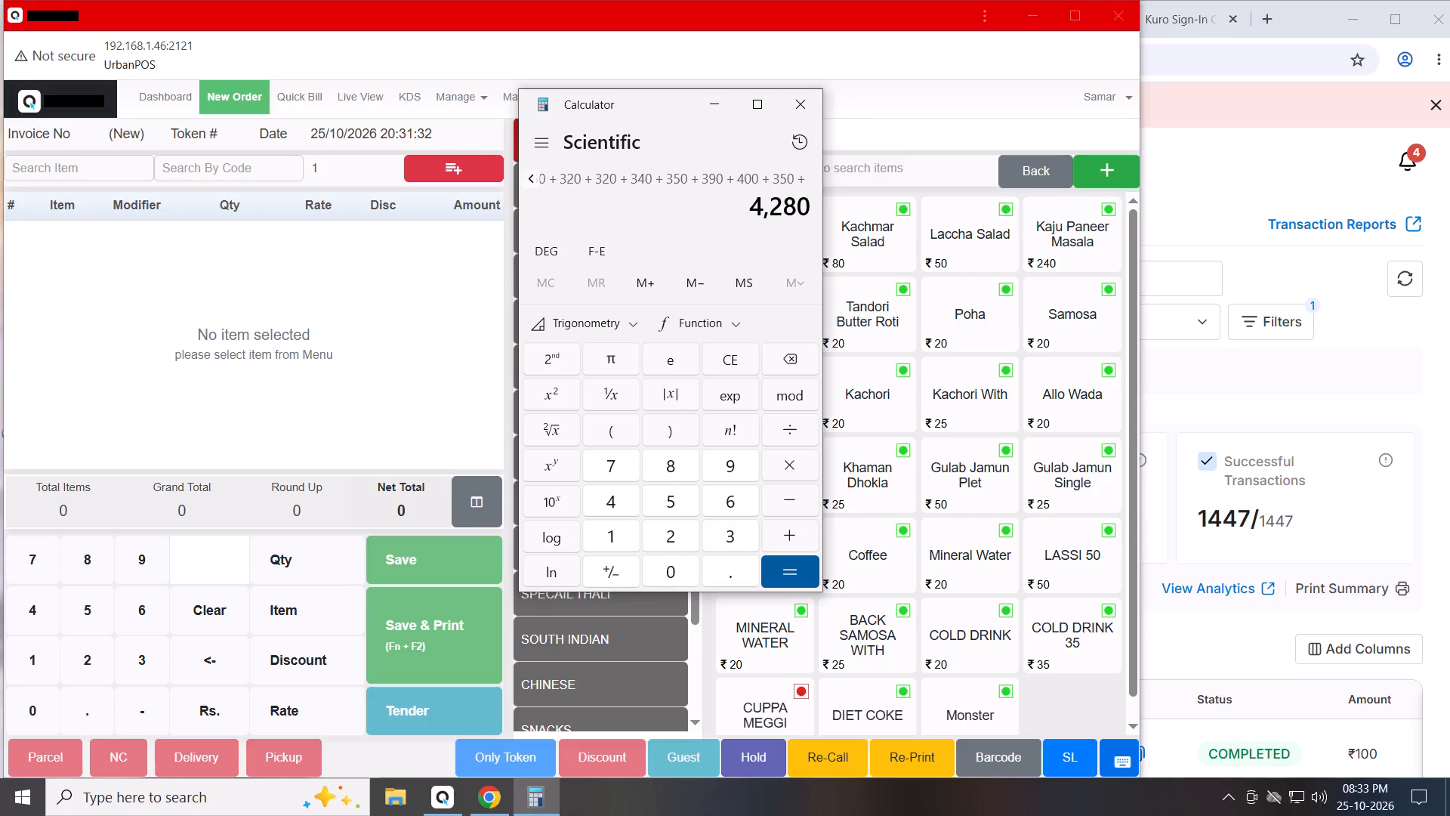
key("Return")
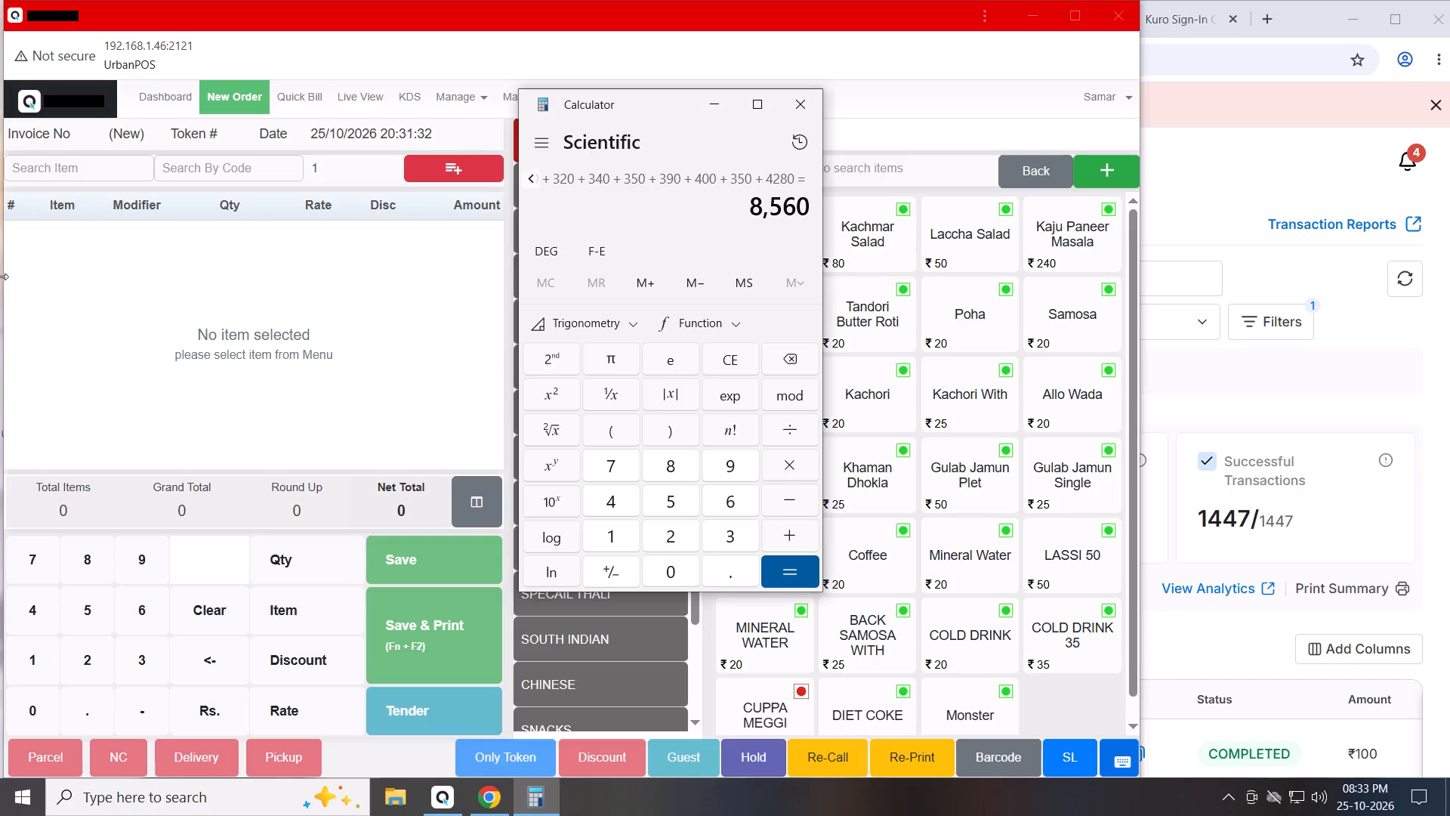
double_click(734, 364)
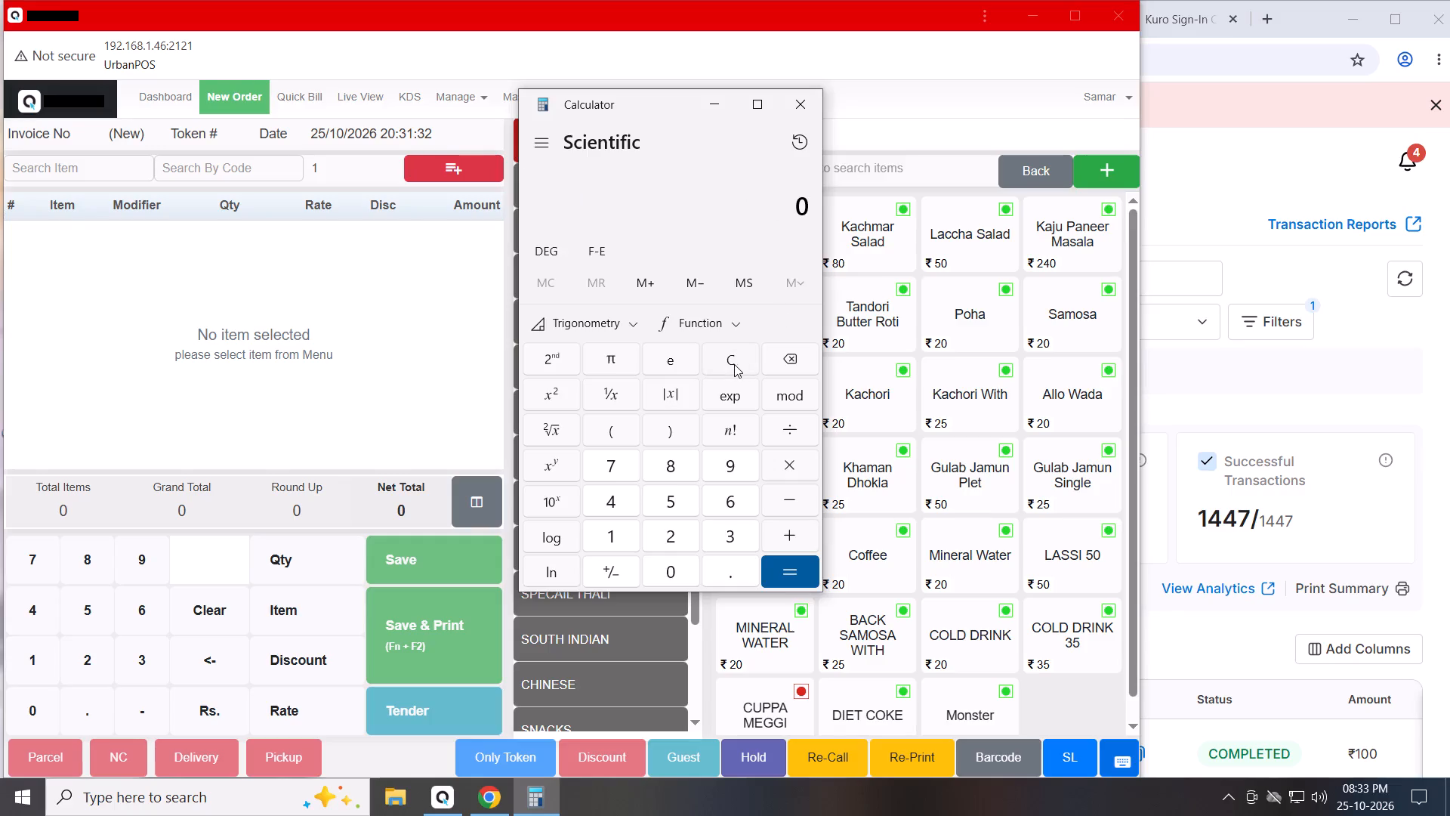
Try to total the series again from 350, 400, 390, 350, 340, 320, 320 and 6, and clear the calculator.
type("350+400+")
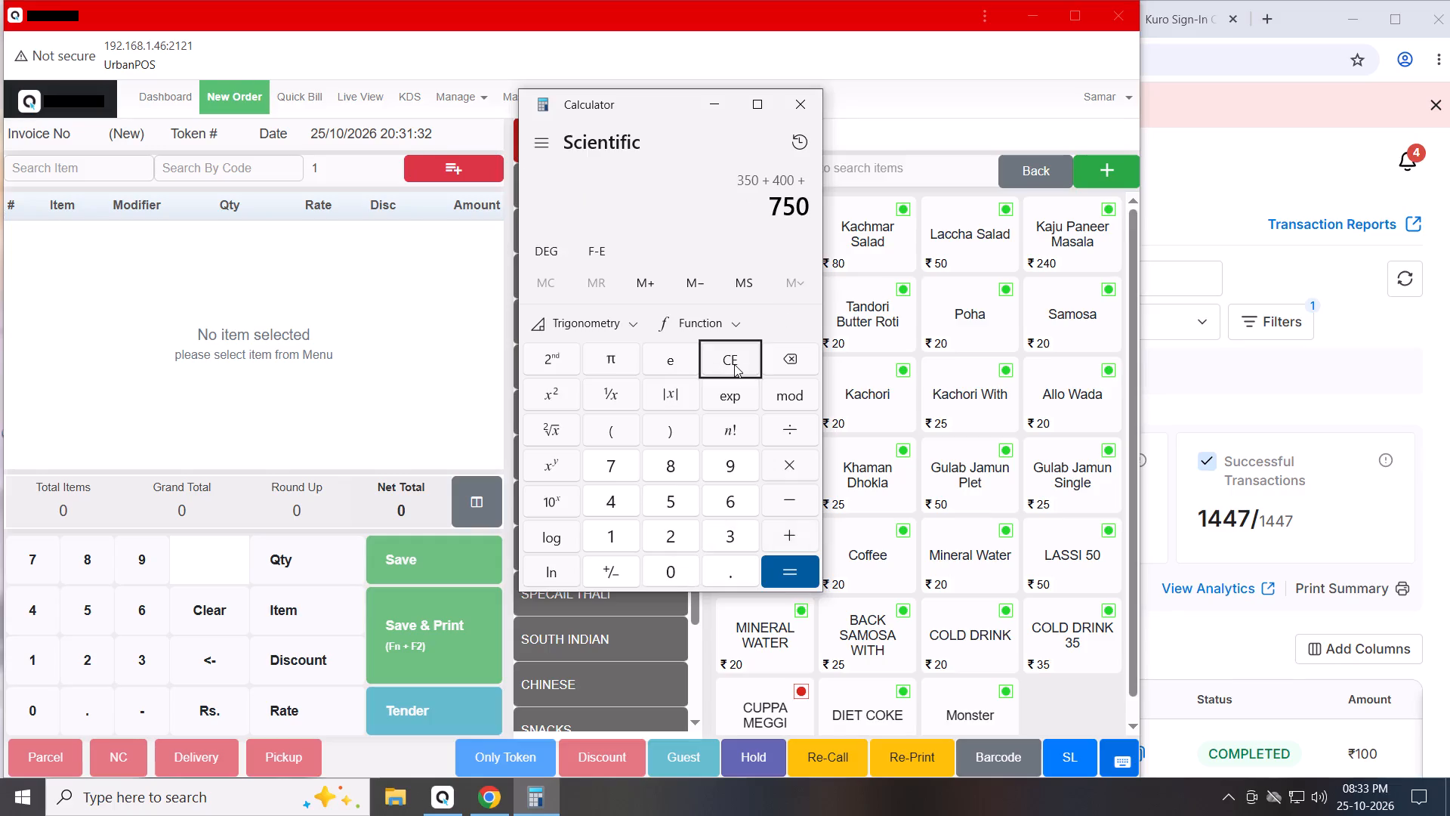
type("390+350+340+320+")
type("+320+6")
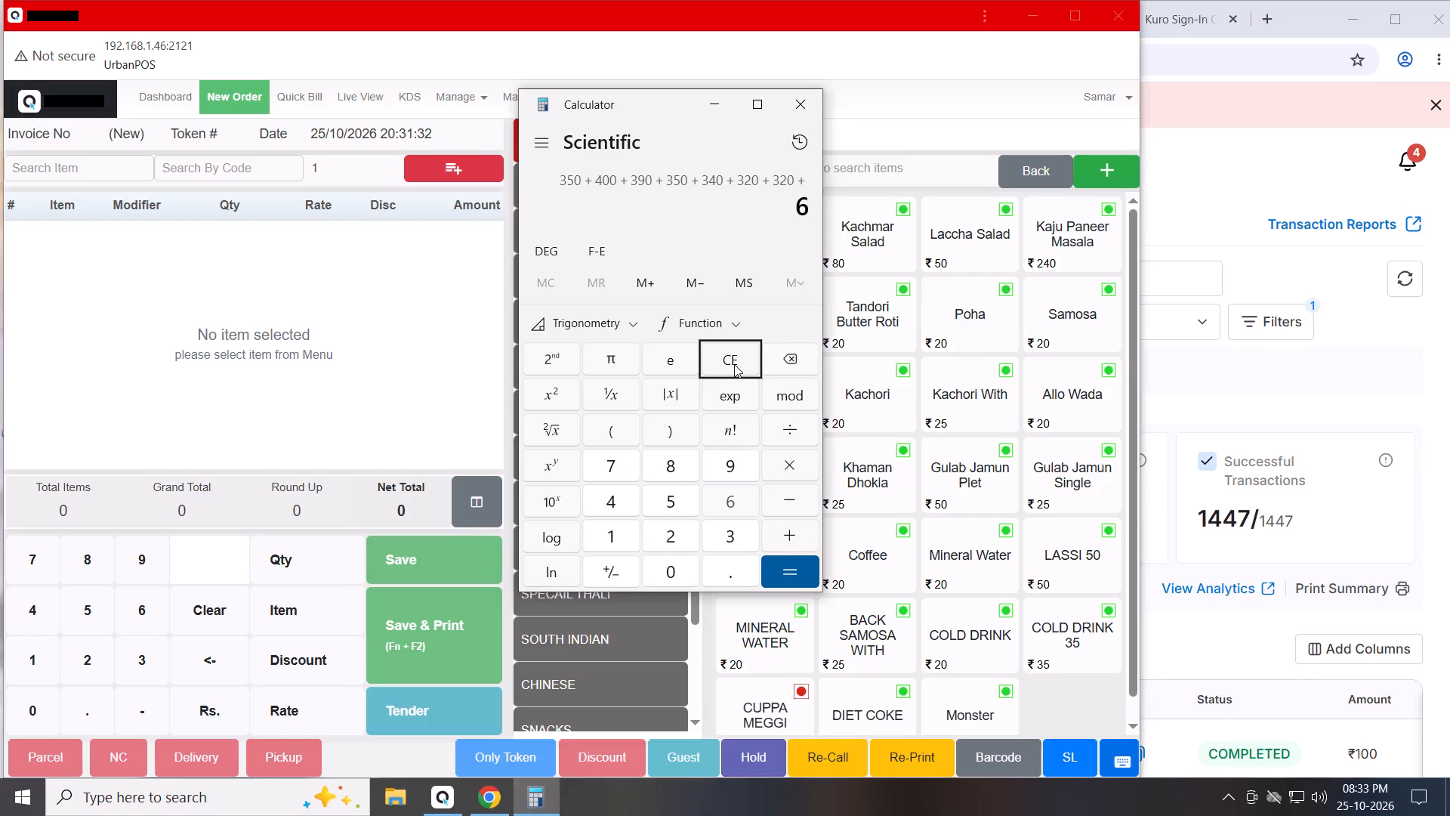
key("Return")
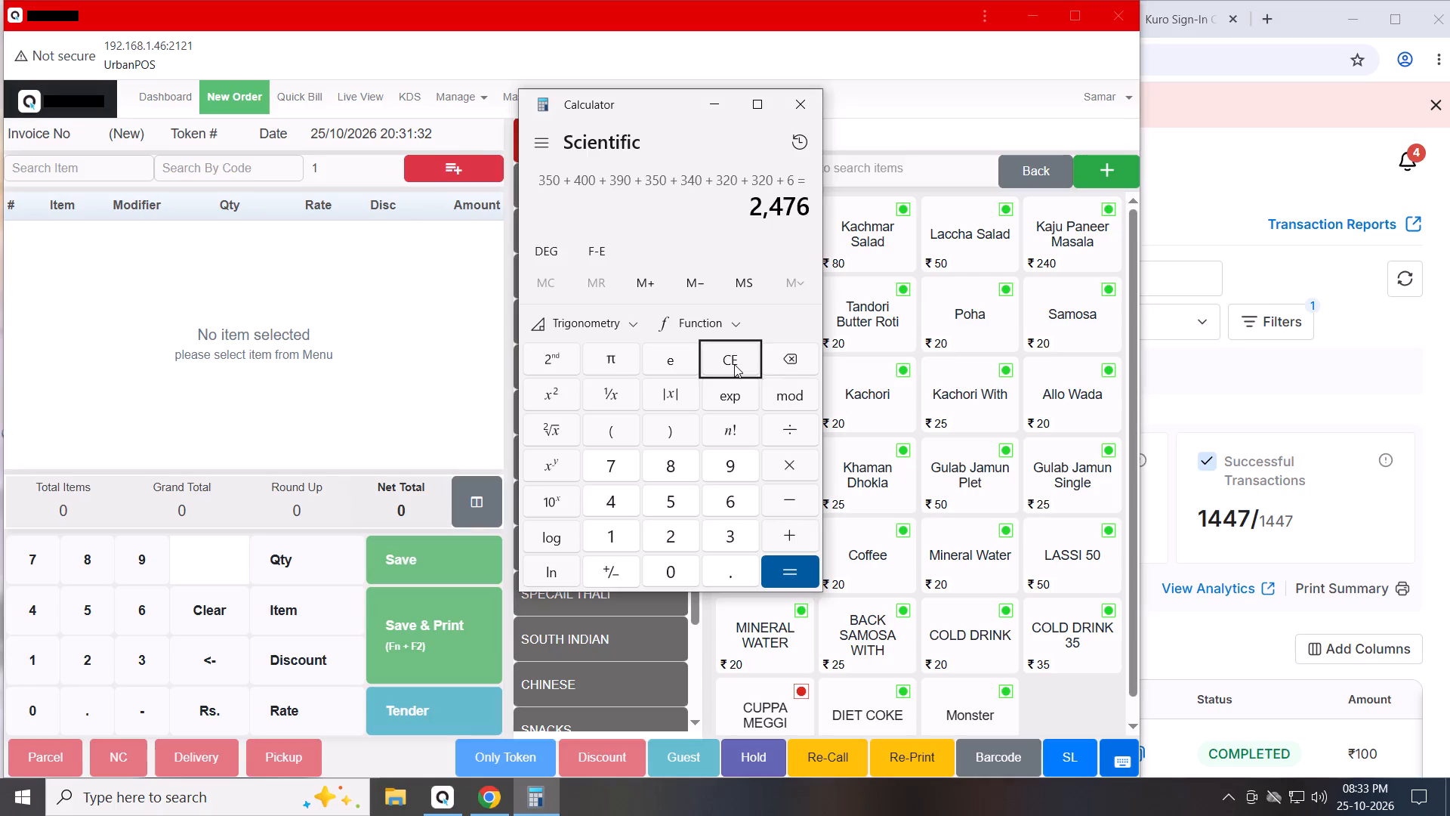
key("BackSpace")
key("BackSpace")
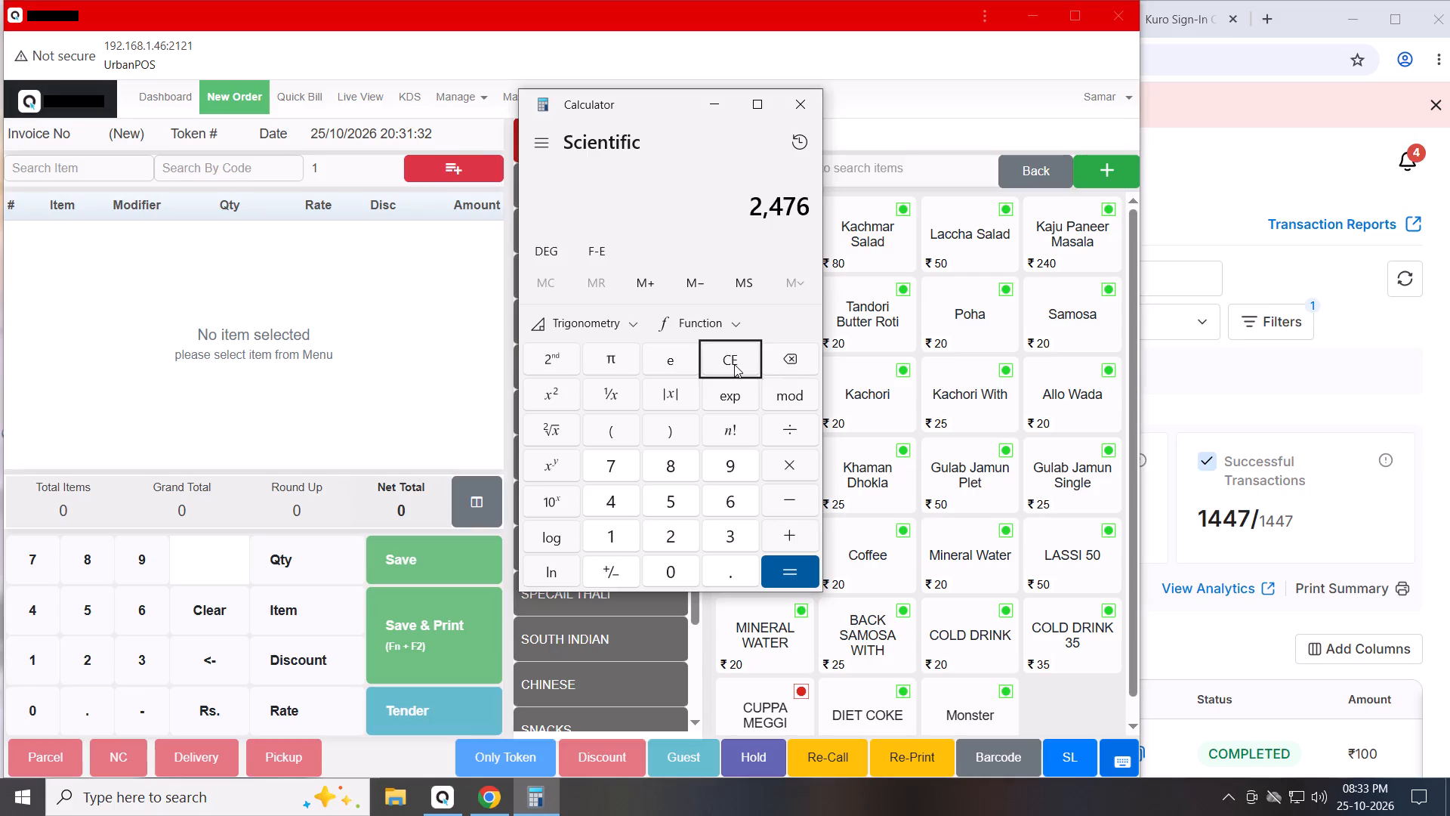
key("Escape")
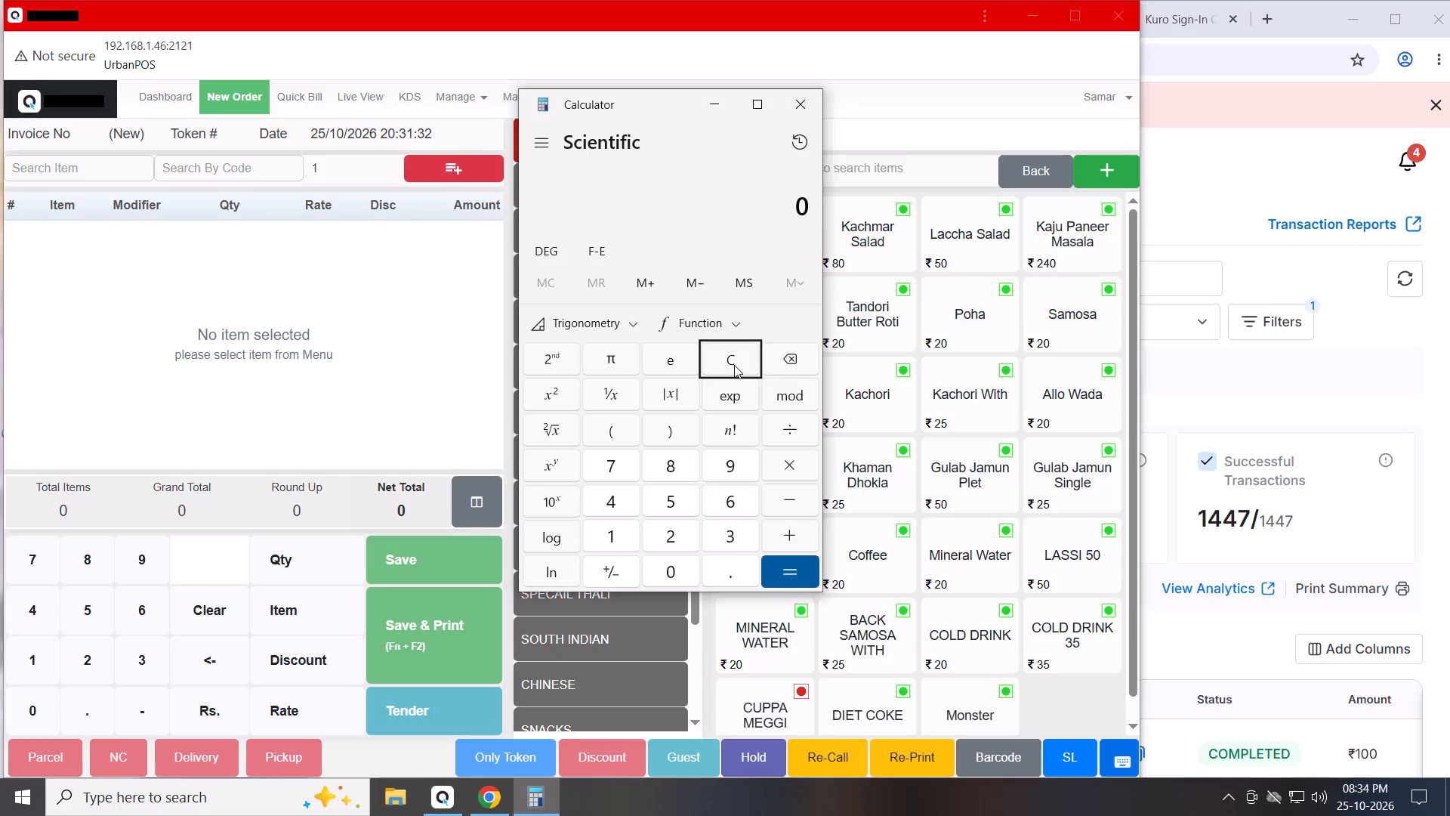
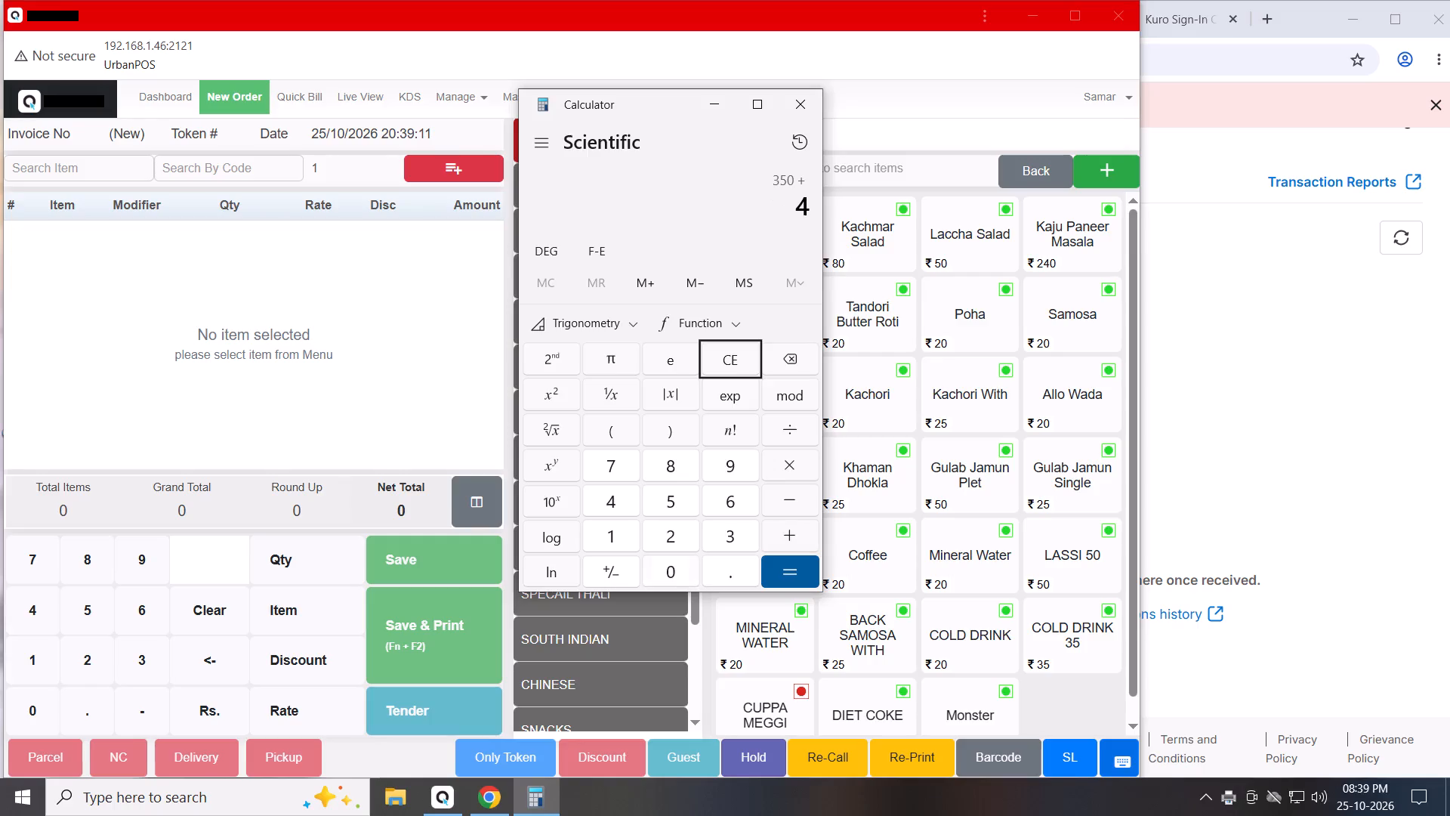
Continue the running sum after 350 by adding 400, 390, 350, 340, 320, 320, 350, 320, 320, 320 and 500, ready for another amount.
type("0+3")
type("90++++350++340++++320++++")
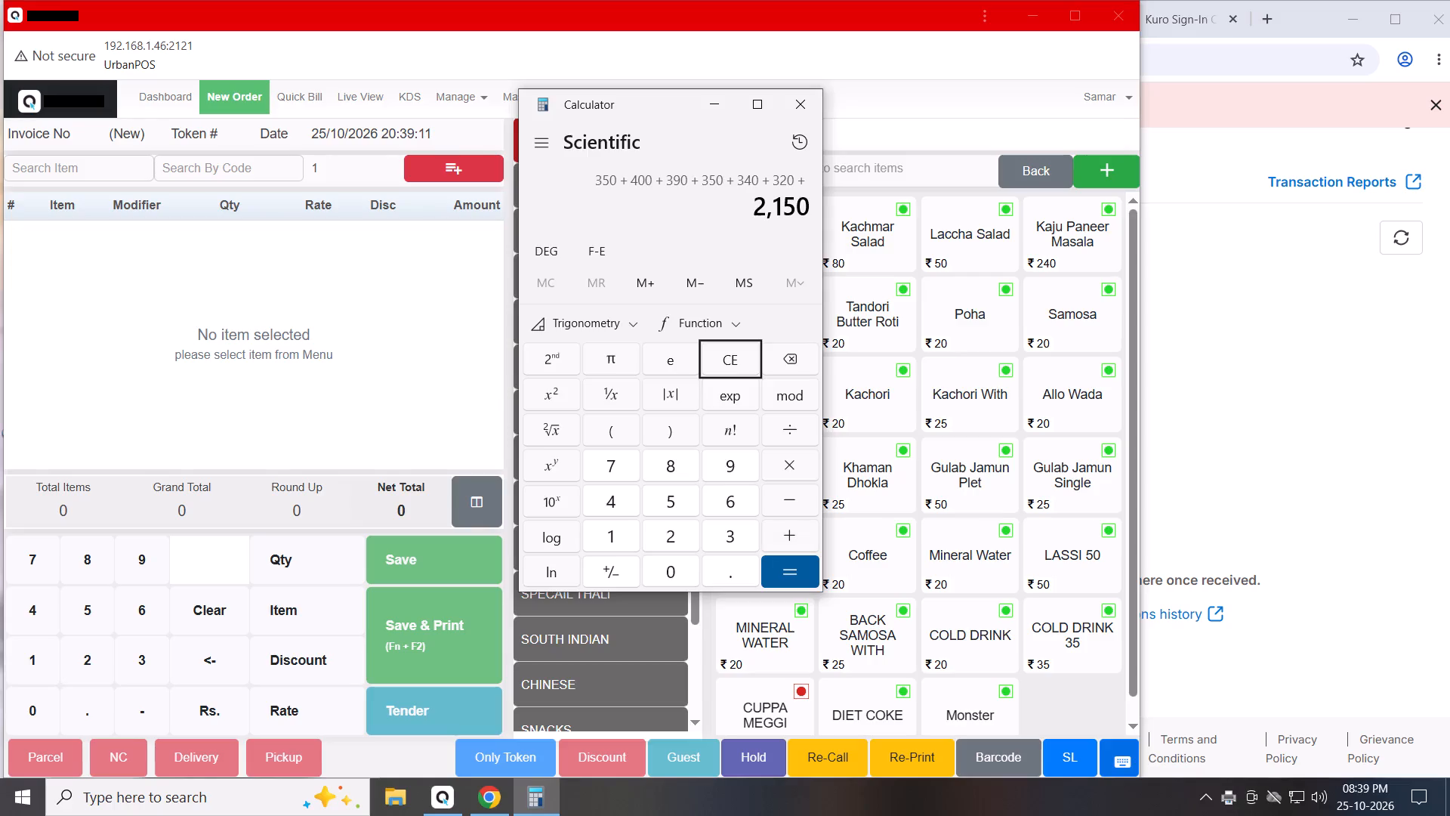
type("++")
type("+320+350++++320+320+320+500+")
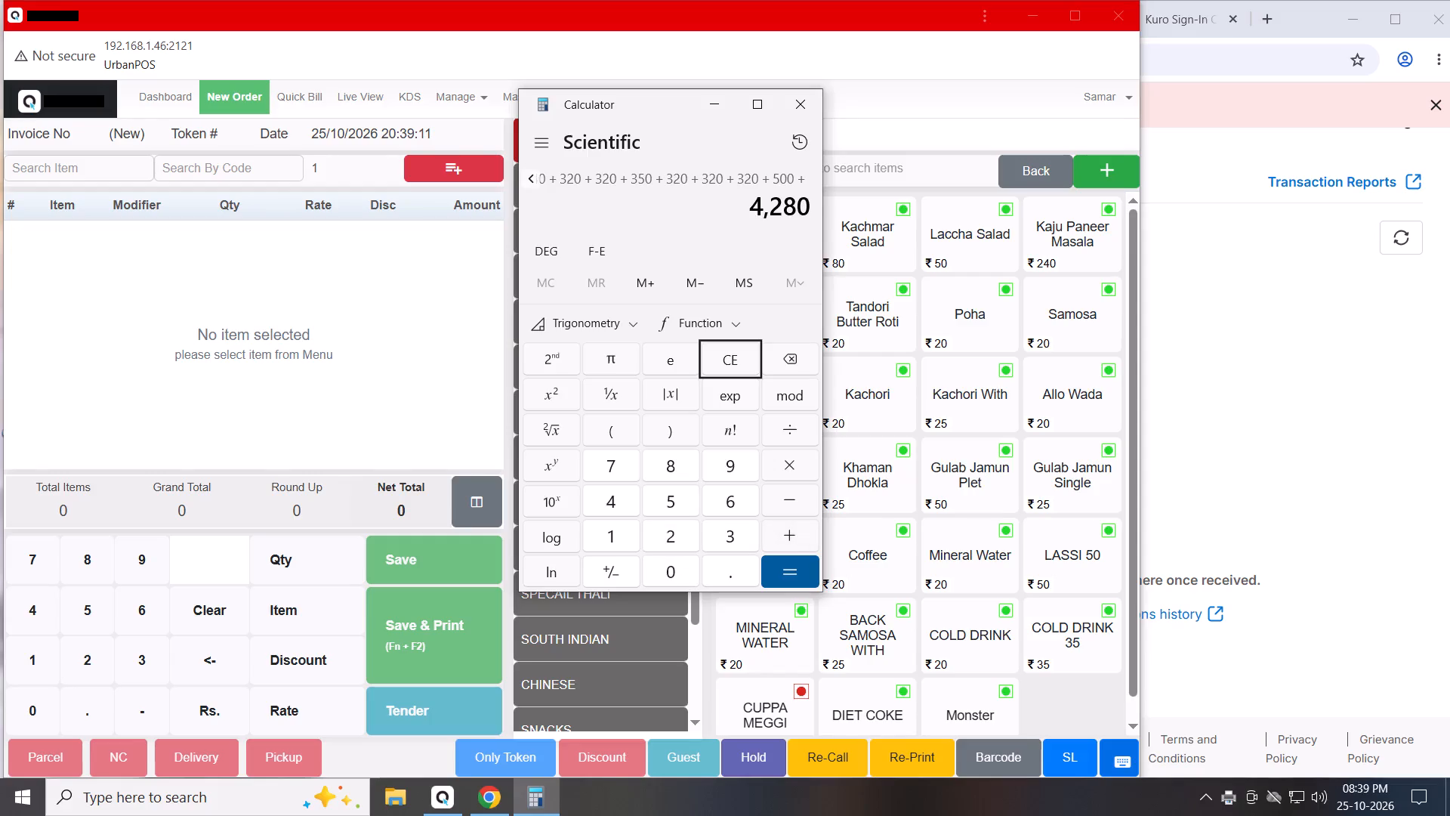
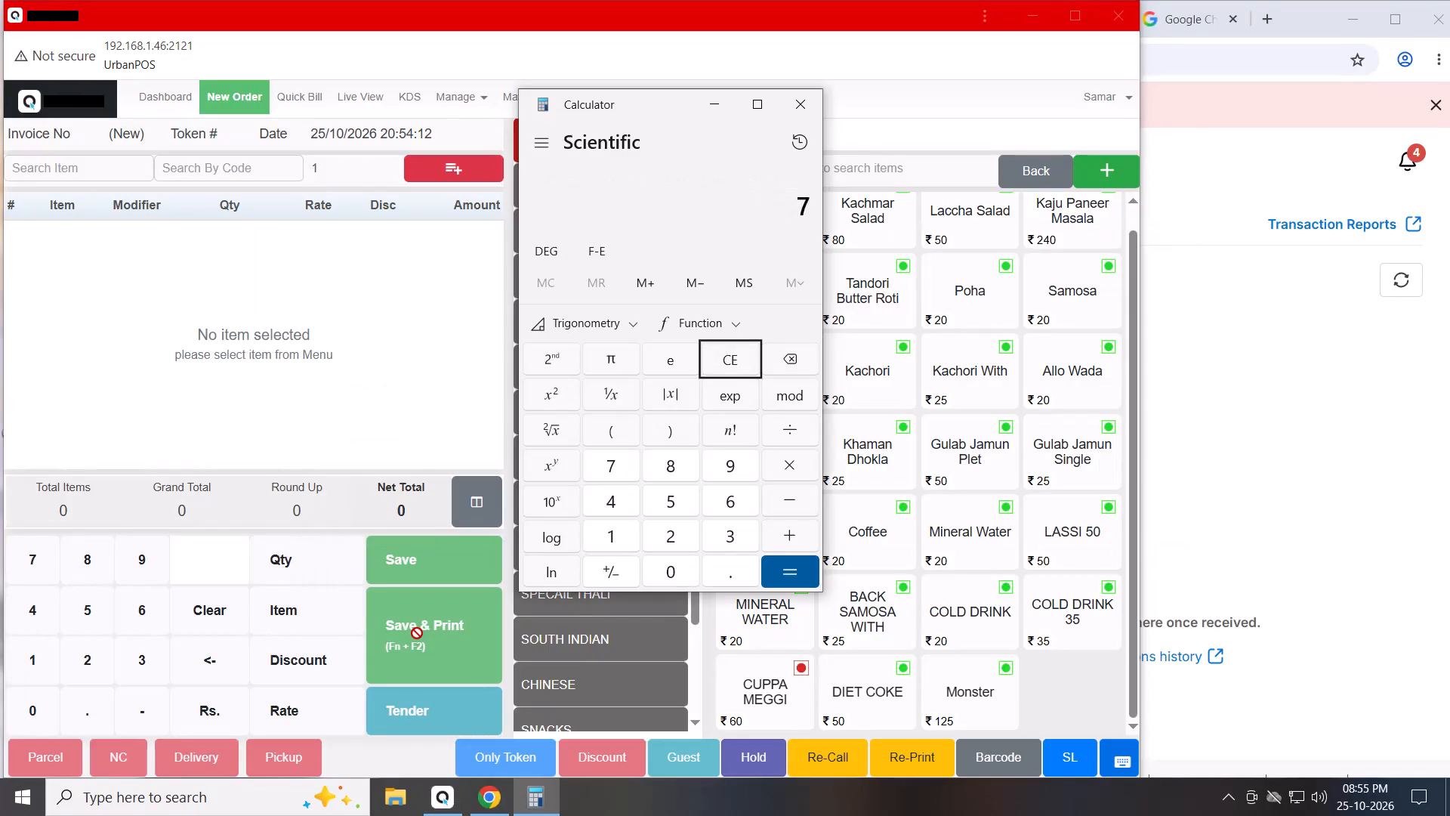
Add up 70, 240, 40, 150, 20, 35, 70, 80, 15, 160, 40, 100 and 30 as one running sum, ready for another addition.
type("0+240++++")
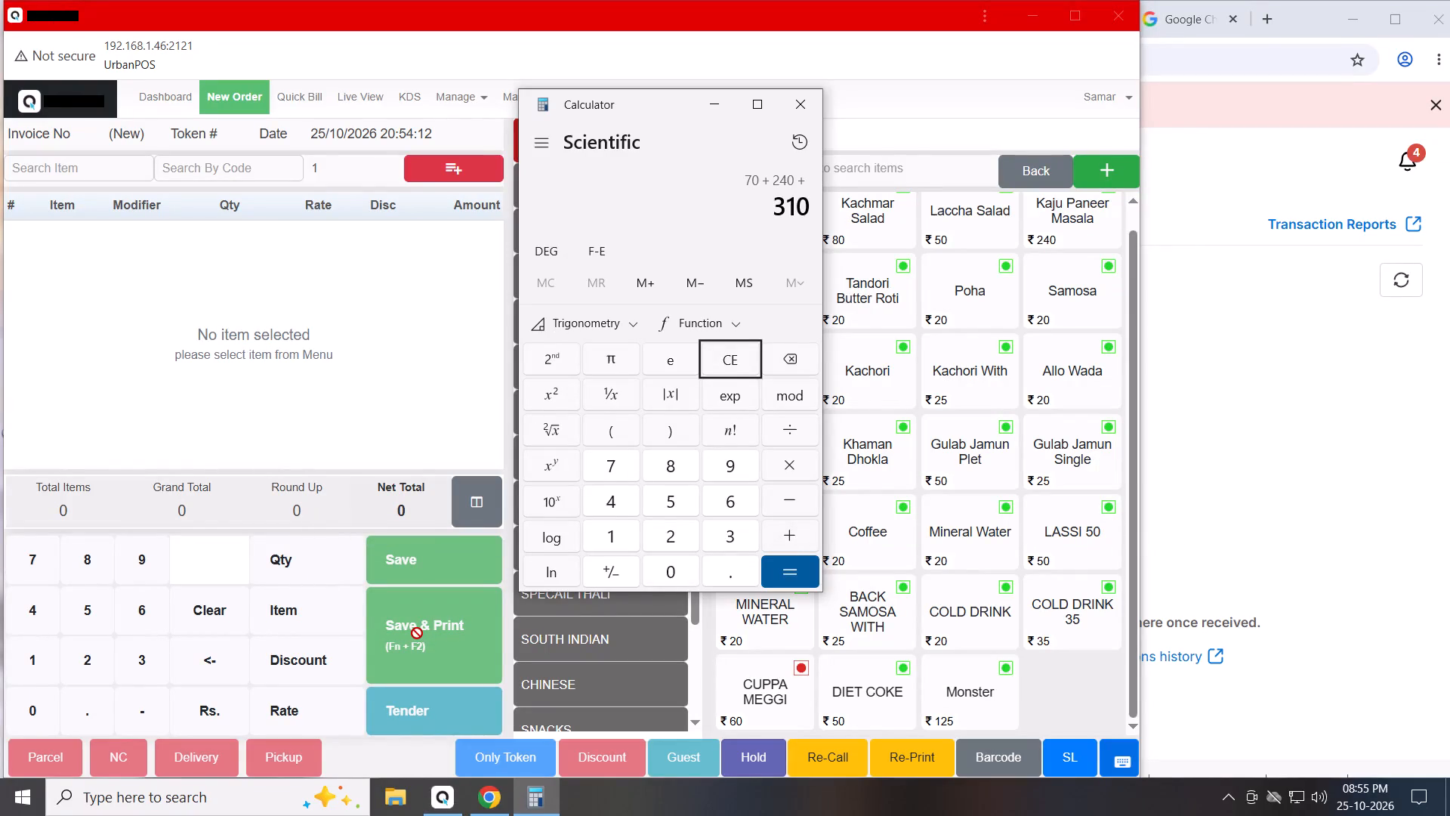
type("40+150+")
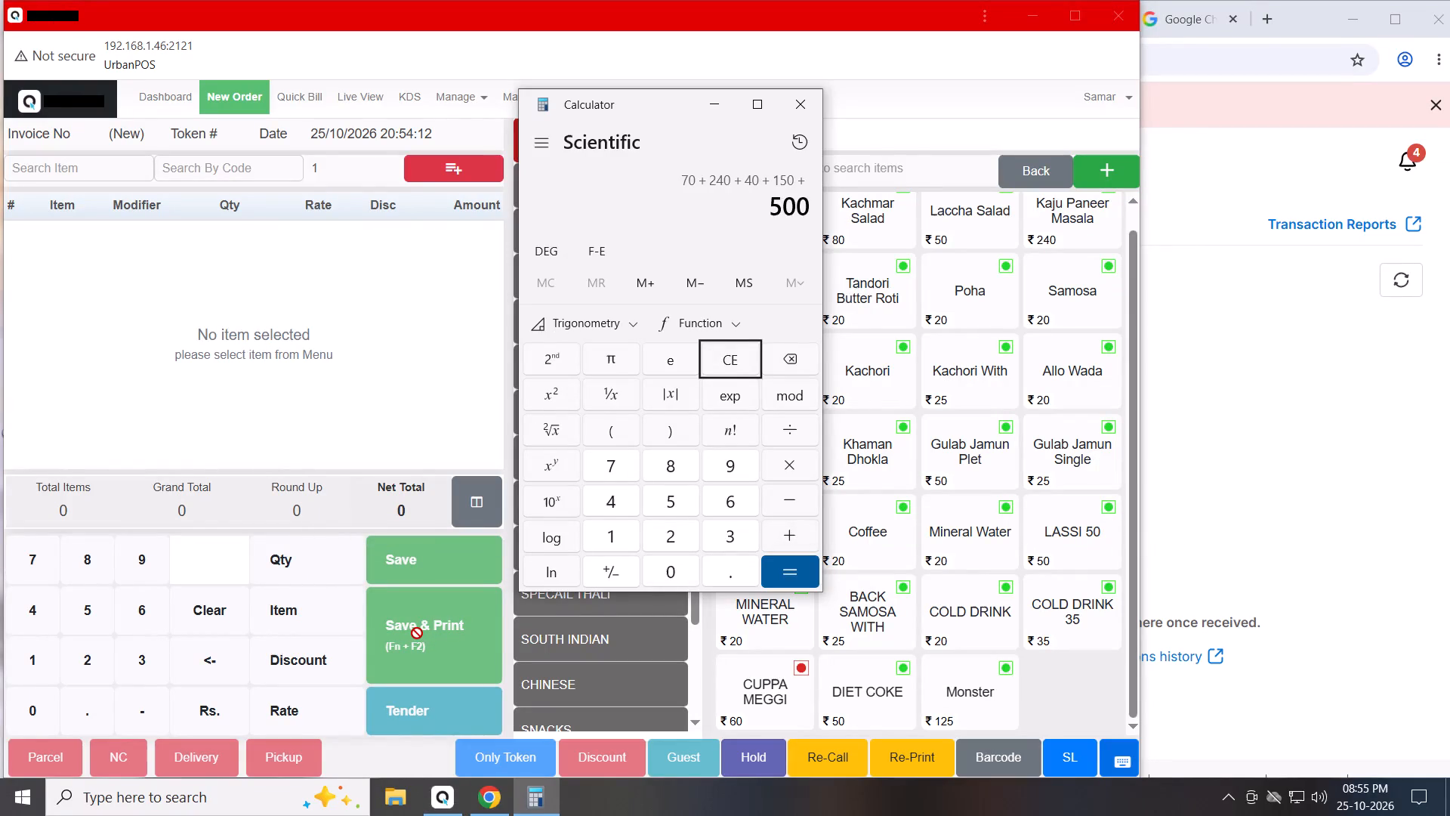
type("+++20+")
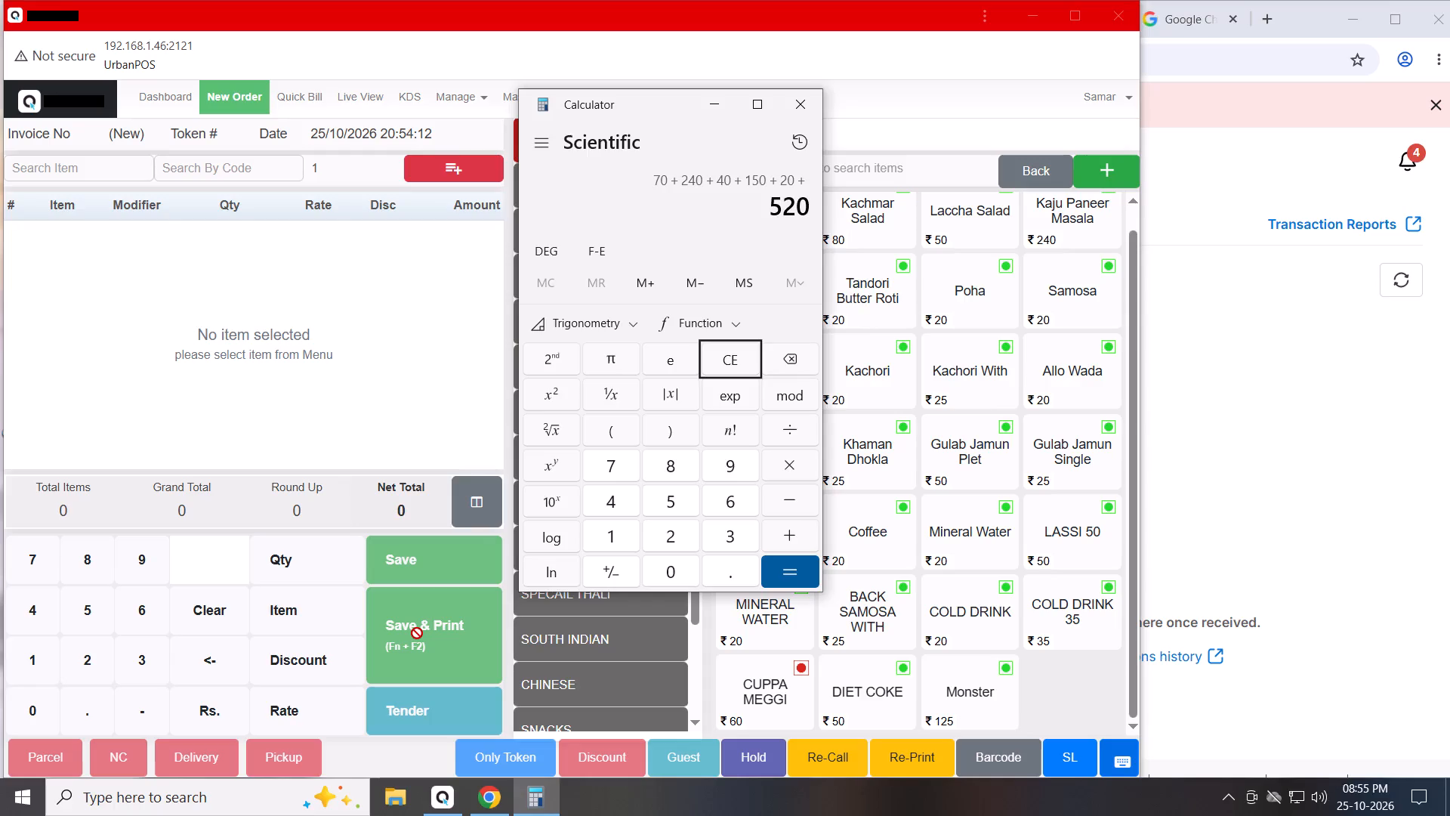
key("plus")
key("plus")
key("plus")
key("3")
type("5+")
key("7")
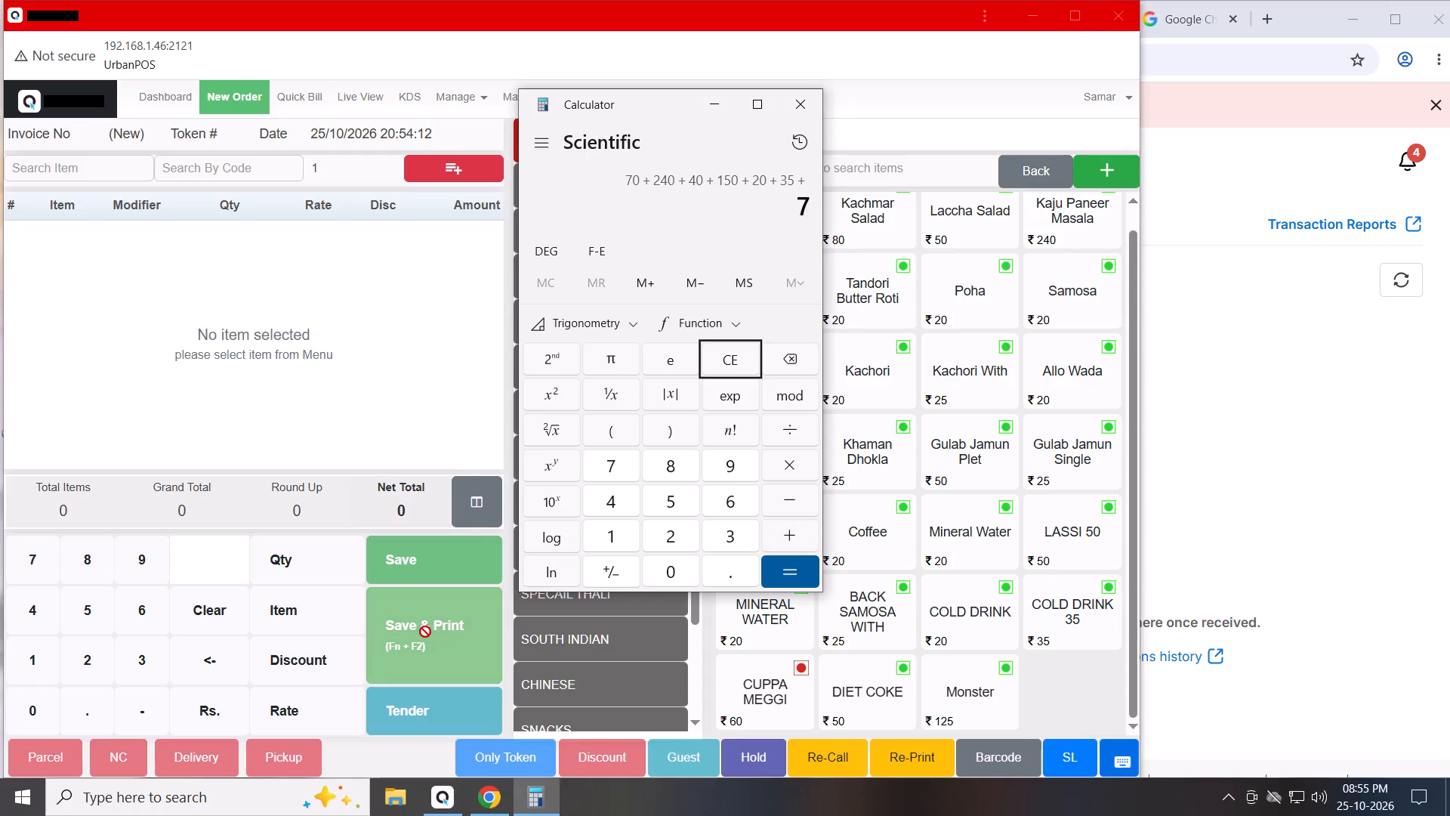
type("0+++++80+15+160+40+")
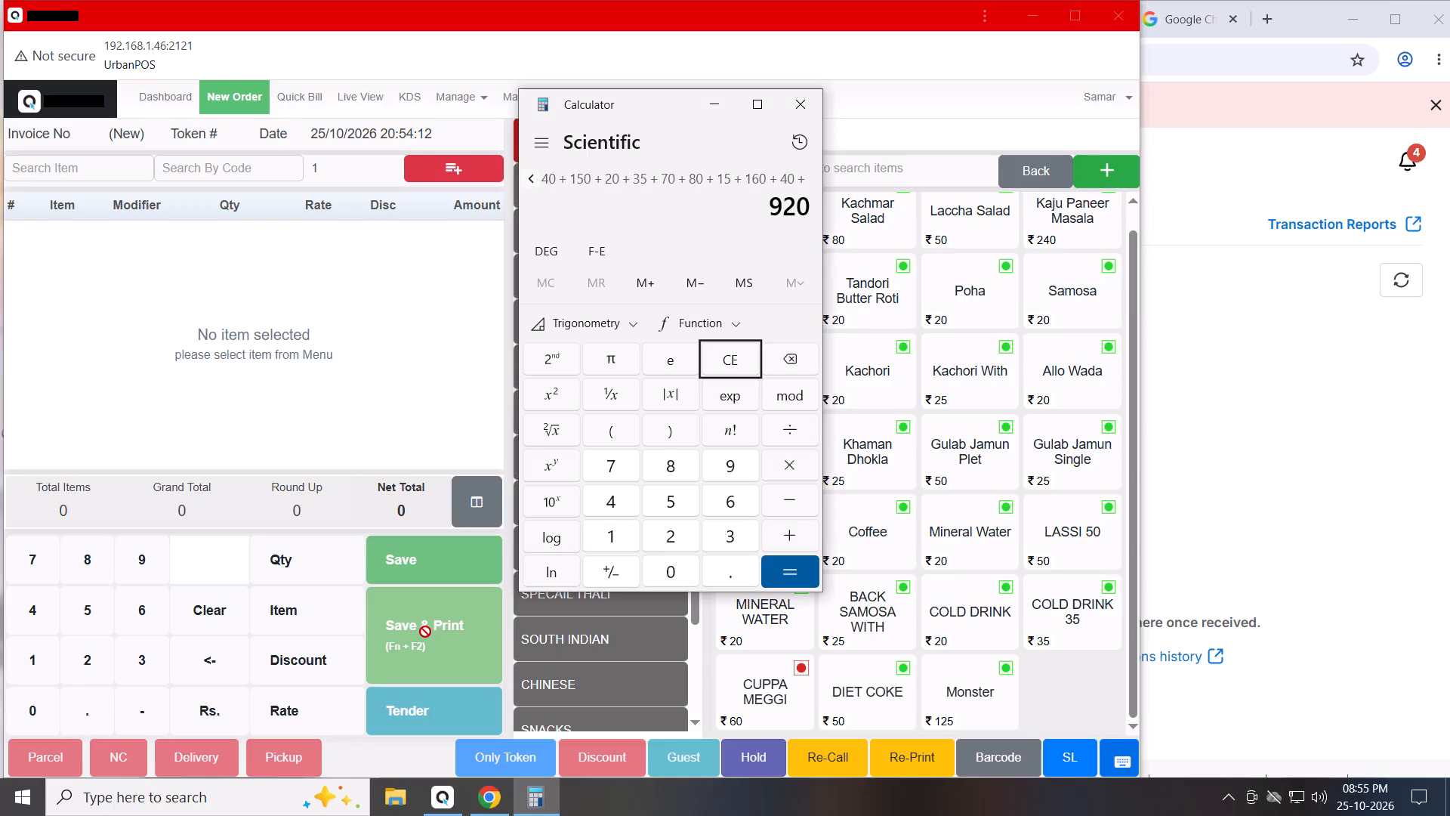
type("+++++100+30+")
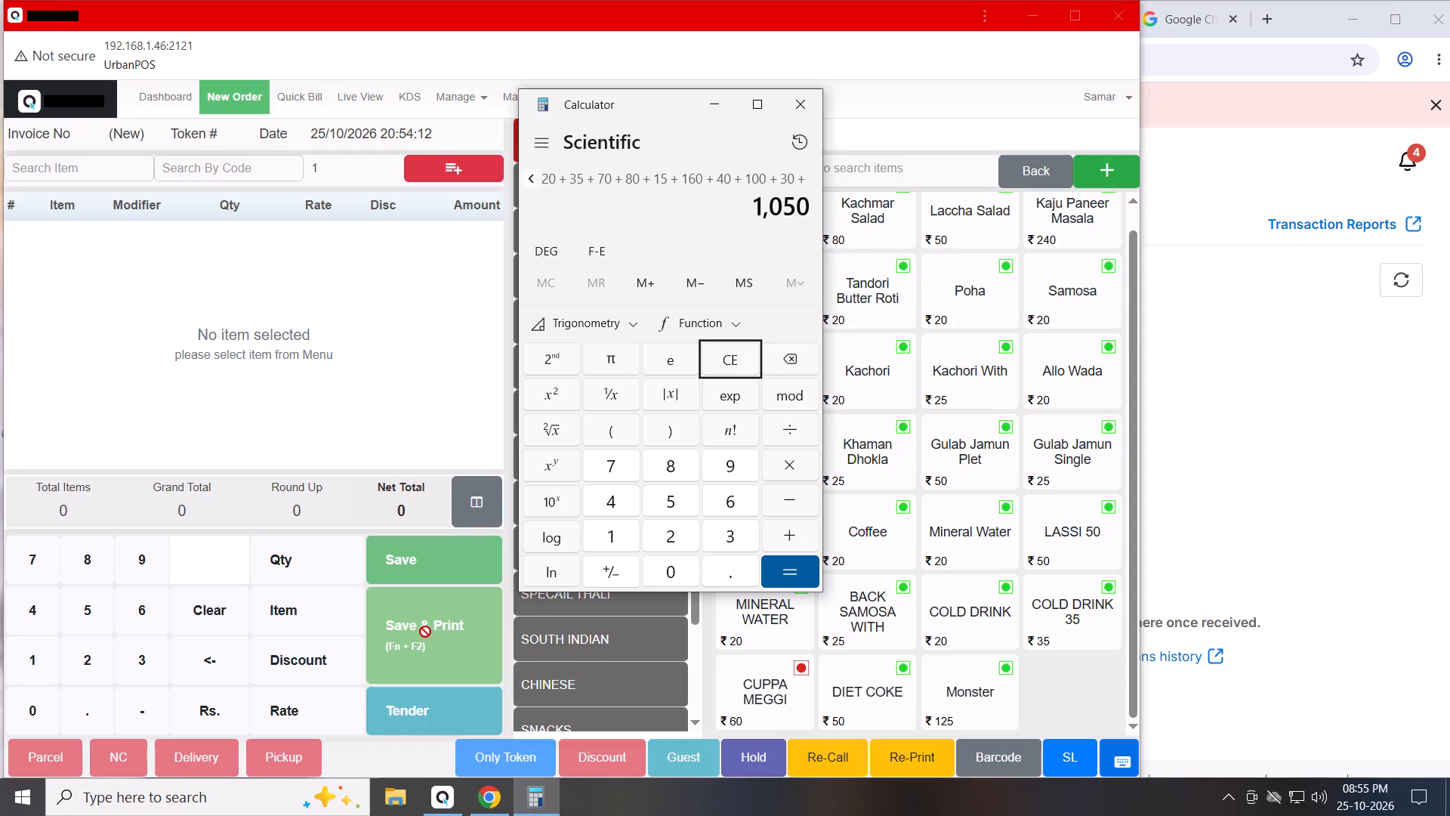
Clear the entire running calculation from the calculator.
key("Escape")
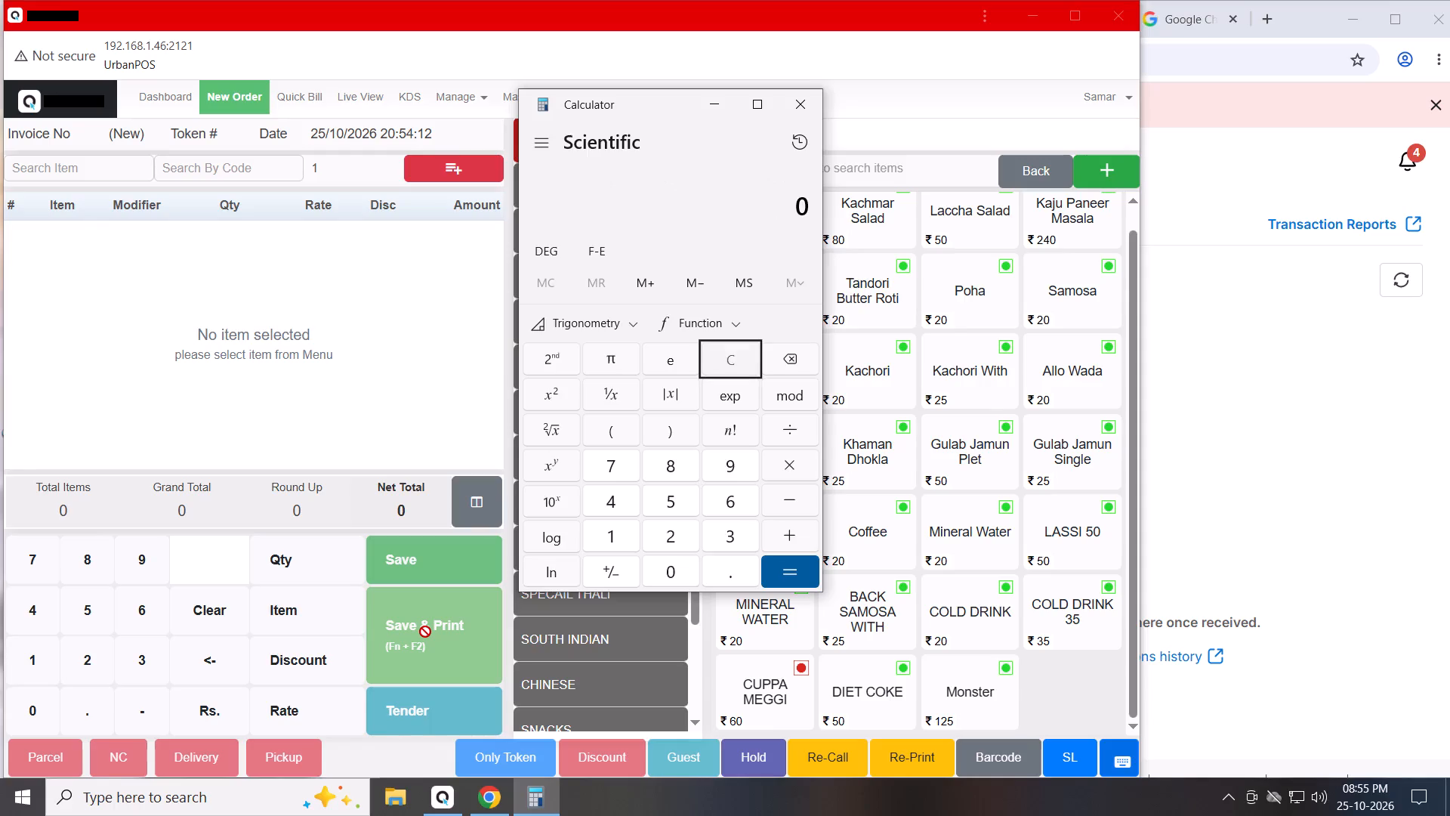
Add 920, 590, 890, 650 and 1050 in the calculator as a running sum, leaving it ready for another addition.
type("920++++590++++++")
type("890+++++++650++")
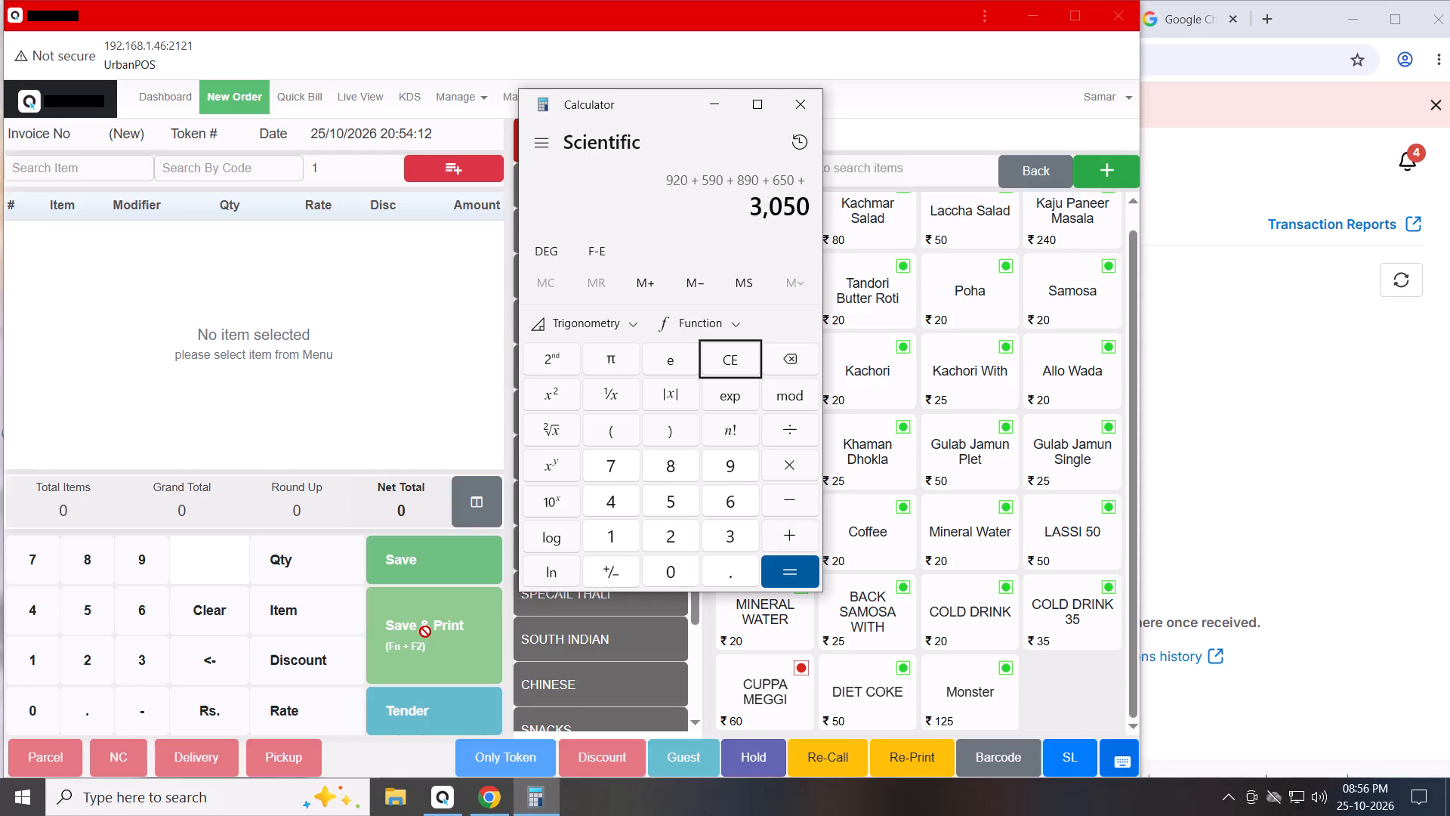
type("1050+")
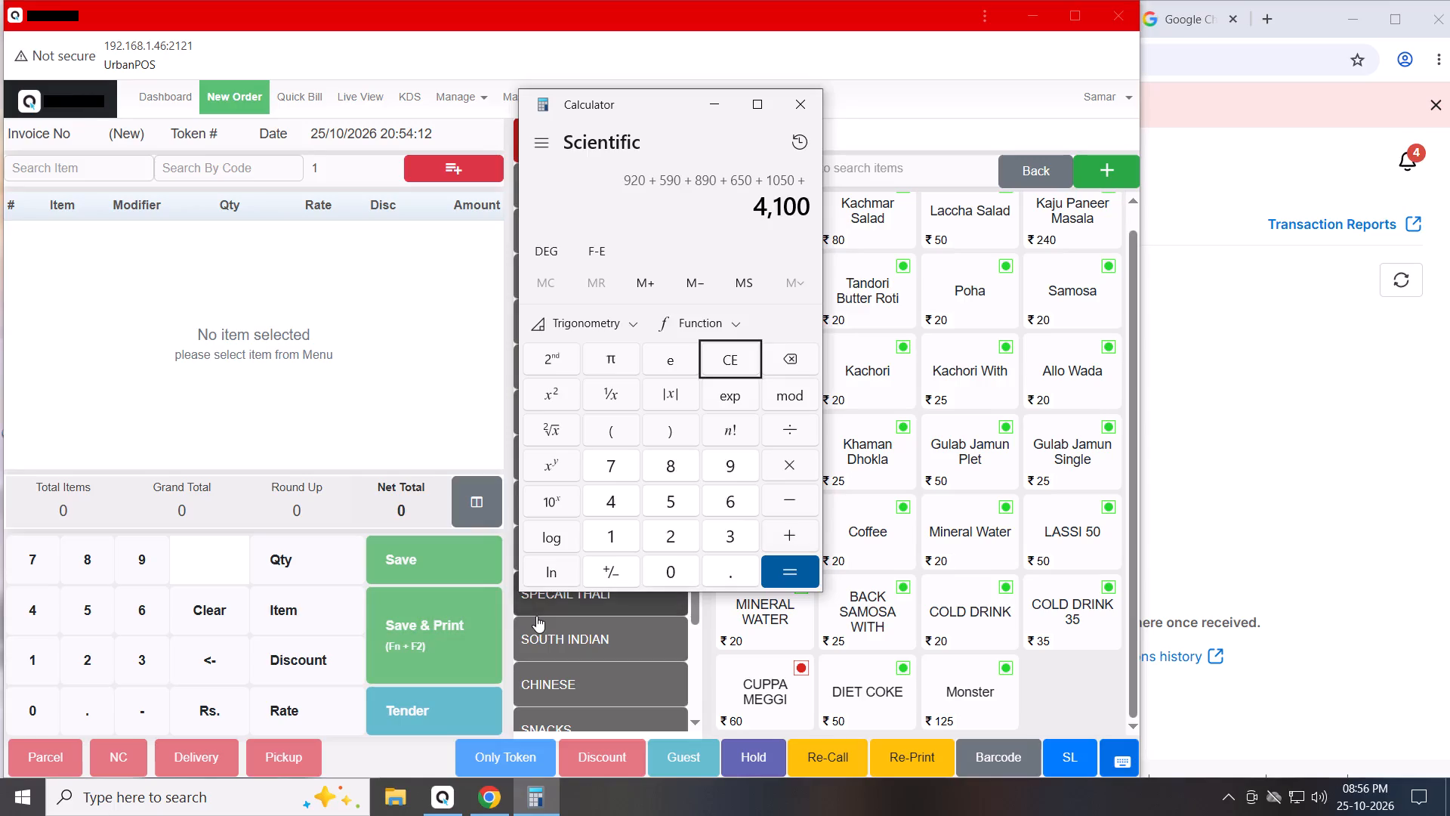